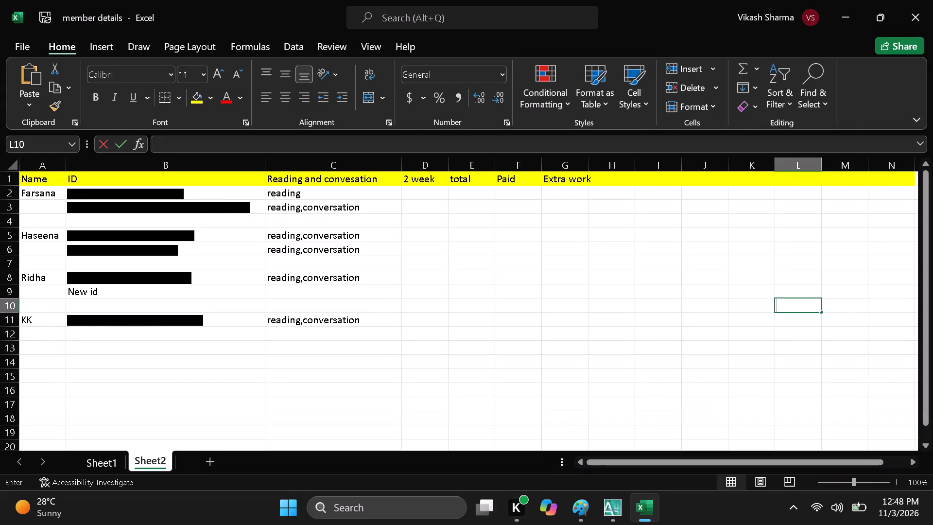
Enter "opn to work" in cell A13 of Sheet2, below the KK entry.
{"action": "left_click", "coordinate": [46, 349]}
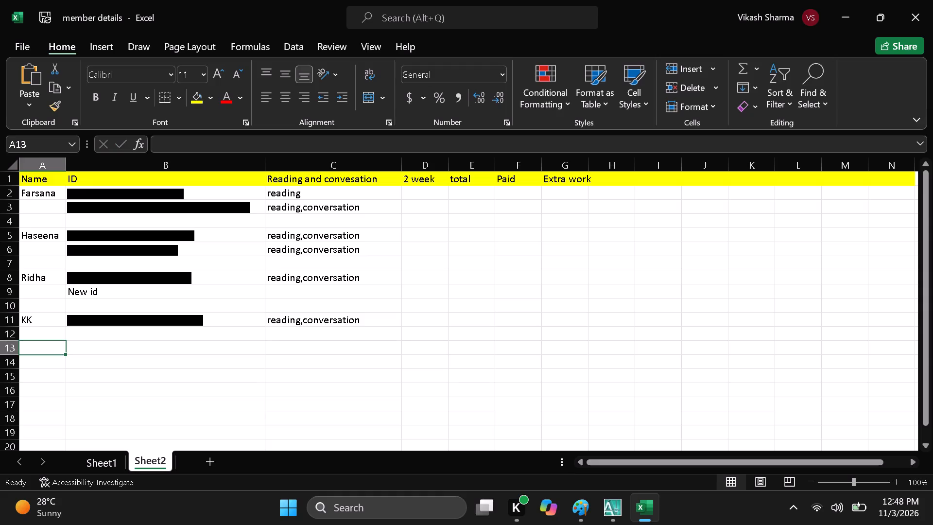
{"action": "key", "text": "n"}
{"action": "key", "text": "BackSpace"}
{"action": "type", "text": "nw"}
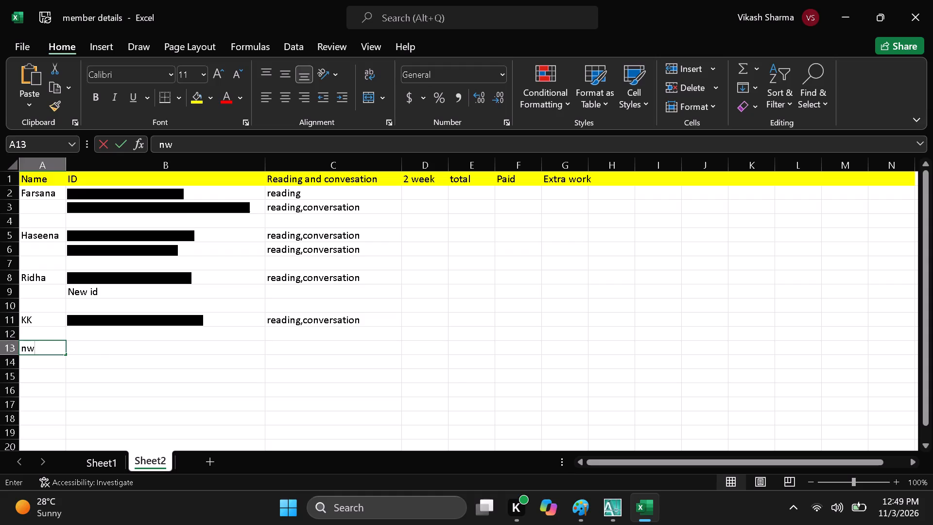
{"action": "key", "text": "BackSpace"}
{"action": "key", "text": "BackSpace"}
{"action": "type", "text": "op"}
{"action": "type", "text": "n"}
{"action": "key", "text": "space"}
{"action": "type", "text": "to work"}
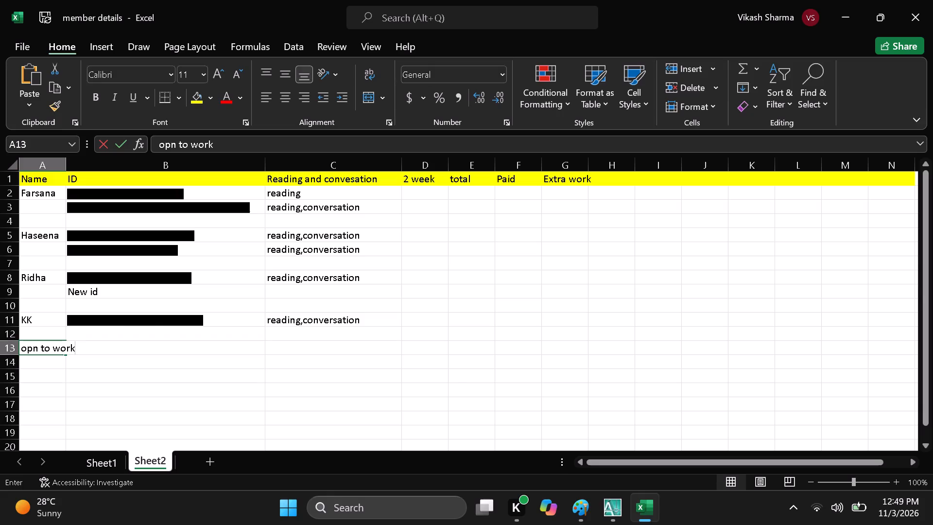
Widen the Name column of Sheet2 so that the text in A13 fits.
{"action": "left_click", "coordinate": [73, 169]}
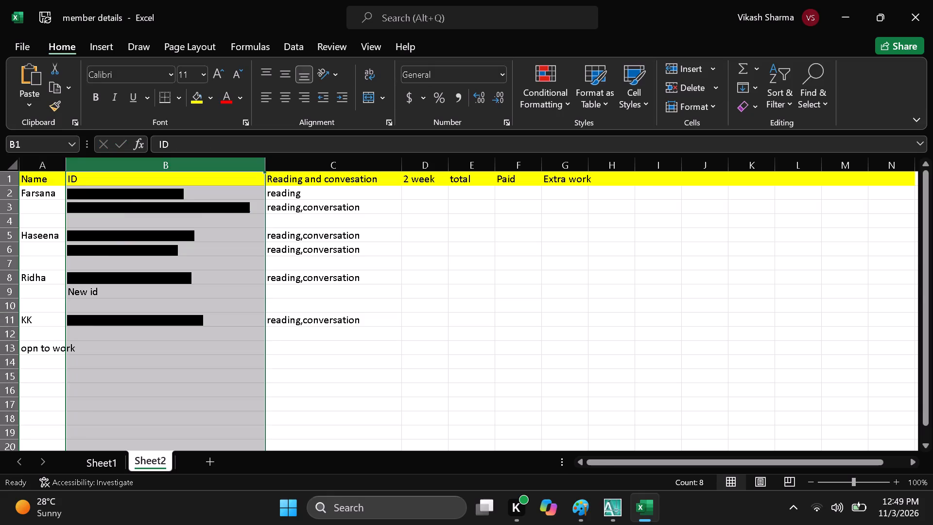
{"action": "left_click", "coordinate": [55, 172]}
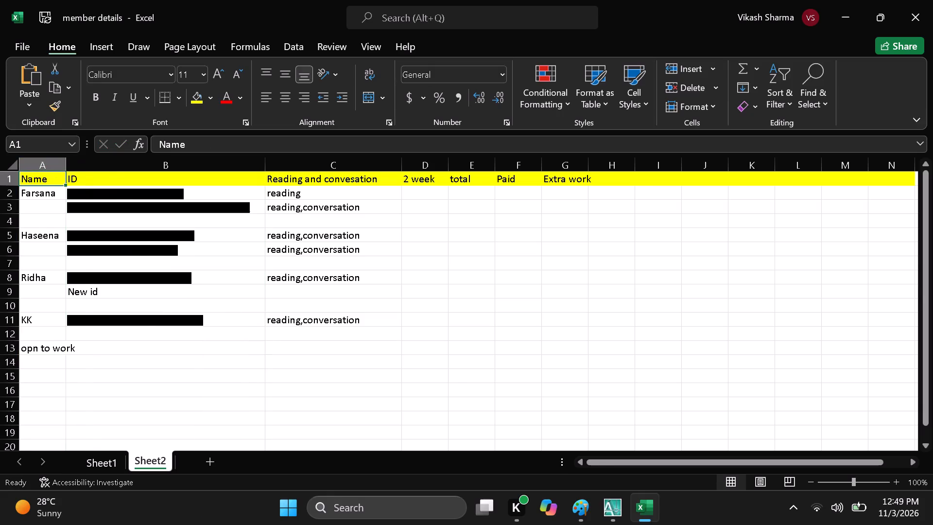
{"action": "left_click_drag", "start_coordinate": [66, 162], "coordinate": [85, 165]}
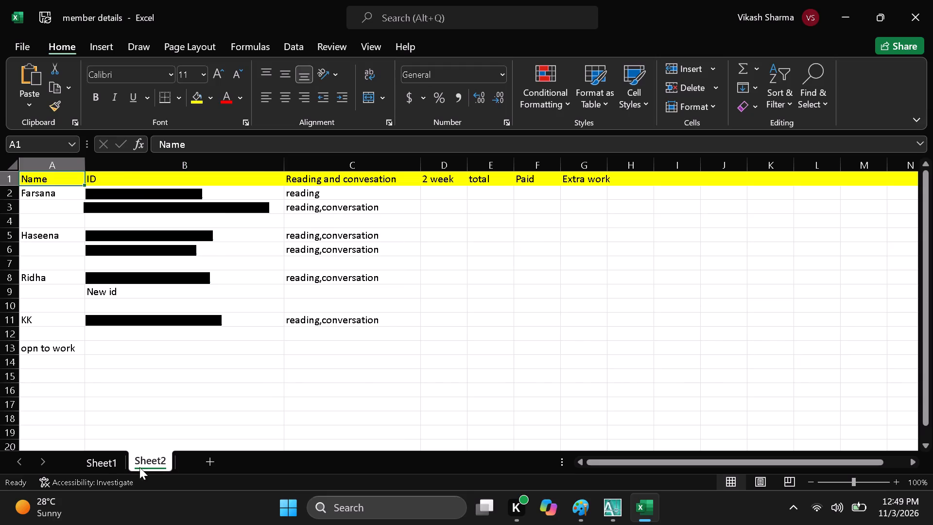
Copy saniya's working email from cell A3 of Sheet1 into cell B13 of Sheet2.
{"action": "left_click", "coordinate": [104, 462]}
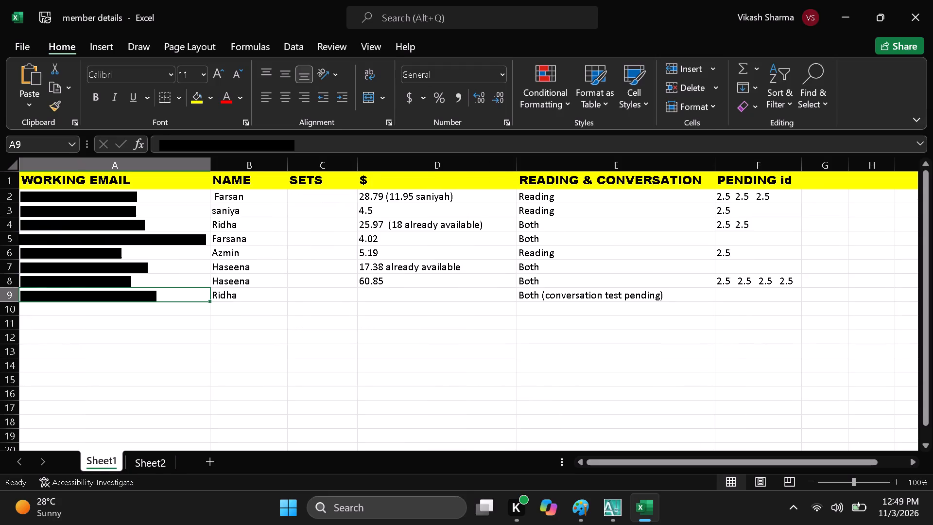
{"action": "left_click", "coordinate": [159, 212]}
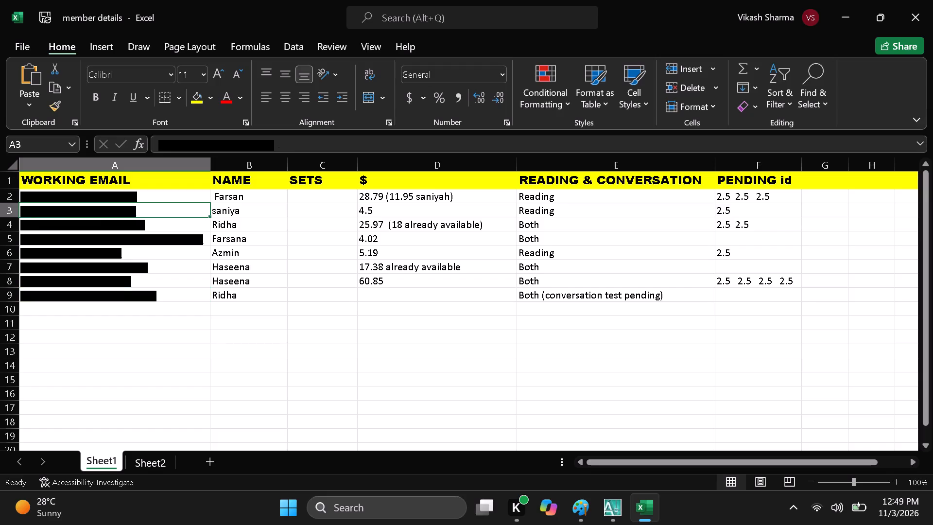
{"action": "right_click", "coordinate": [159, 212]}
{"action": "left_click", "coordinate": [218, 76]}
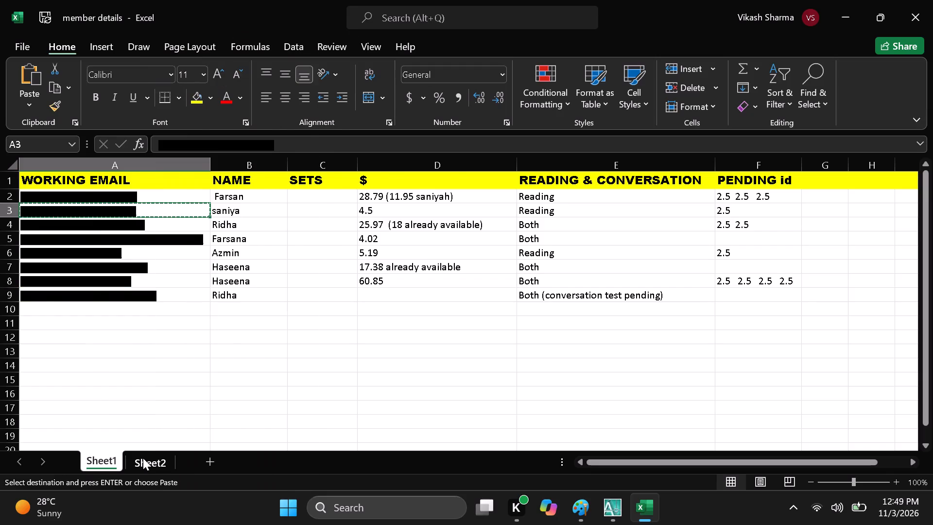
{"action": "left_click", "coordinate": [143, 458]}
{"action": "left_click", "coordinate": [132, 350]}
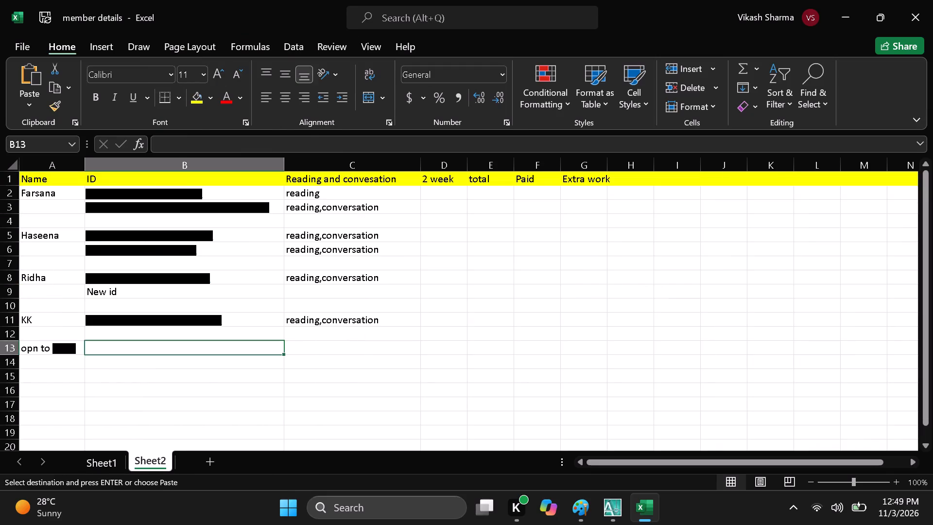
{"action": "right_click", "coordinate": [132, 350]}
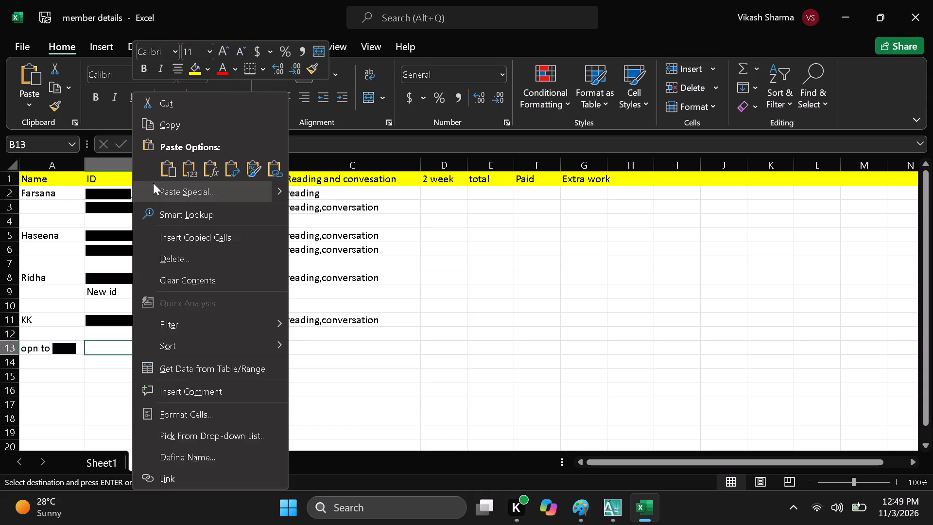
{"action": "left_click", "coordinate": [167, 159]}
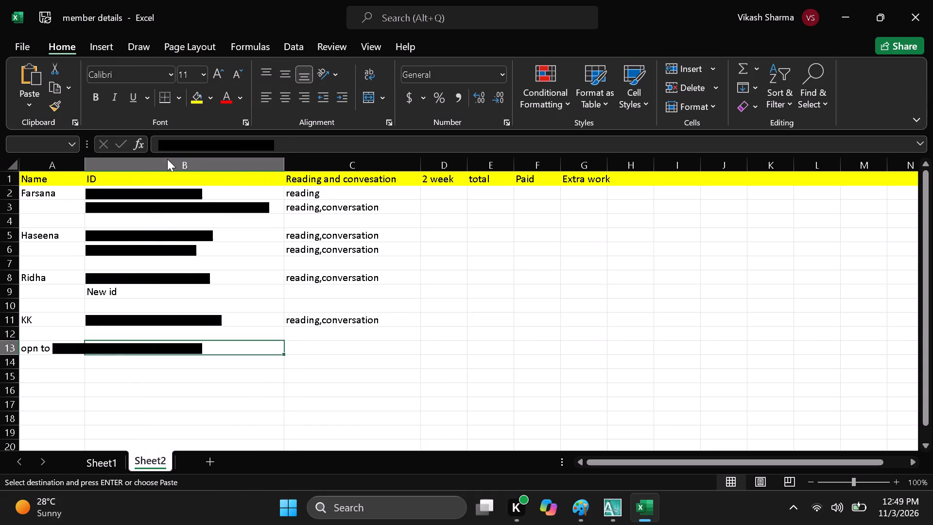
{"action": "key", "text": "Return"}
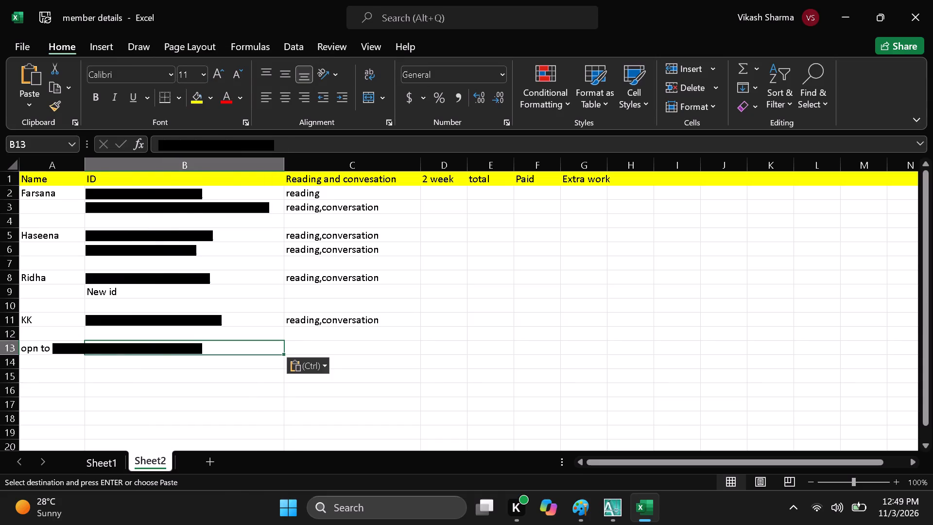
{"action": "key", "text": "Return"}
Enter "reading" in cell C13 for the opn to work row.
{"action": "left_click", "coordinate": [299, 350]}
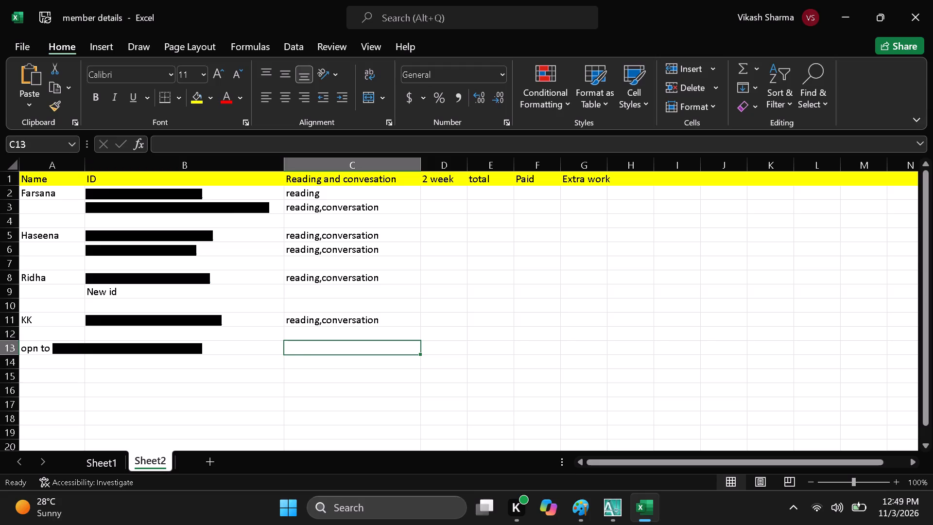
{"action": "type", "text": "readin"}
{"action": "key", "text": "g"}
Replace the column header in cell D1 with "Pair".
{"action": "left_click", "coordinate": [439, 191]}
{"action": "left_click", "coordinate": [441, 180]}
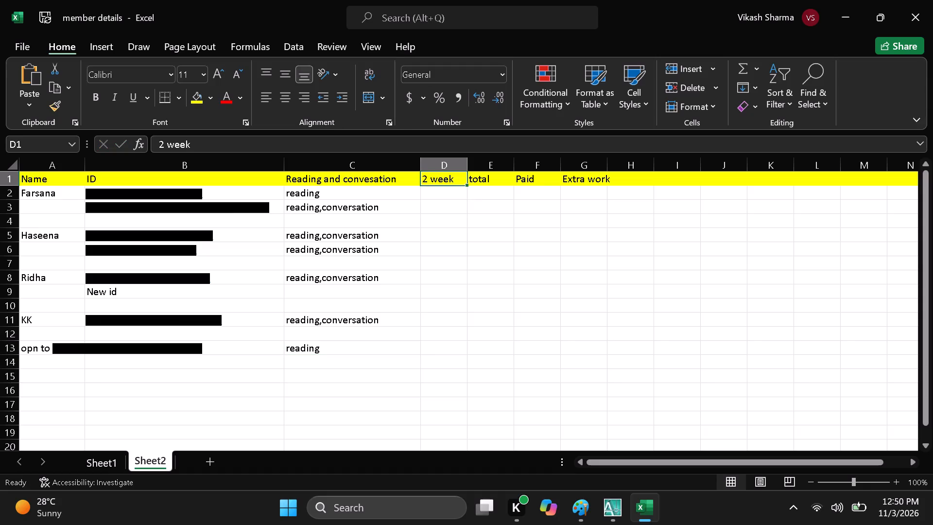
{"action": "key", "text": "BackSpace"}
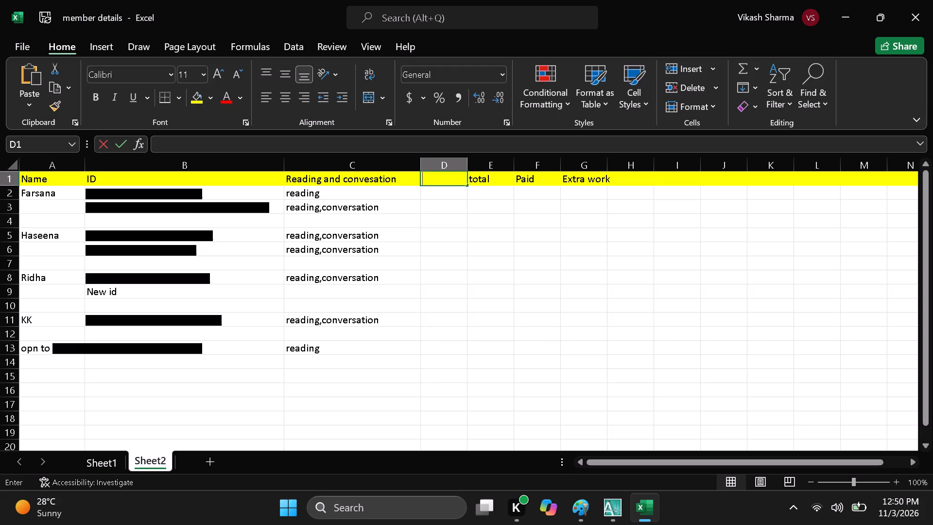
{"action": "key", "text": "p"}
{"action": "key", "text": "BackSpace"}
{"action": "type", "text": "ai"}
{"action": "key", "text": "r"}
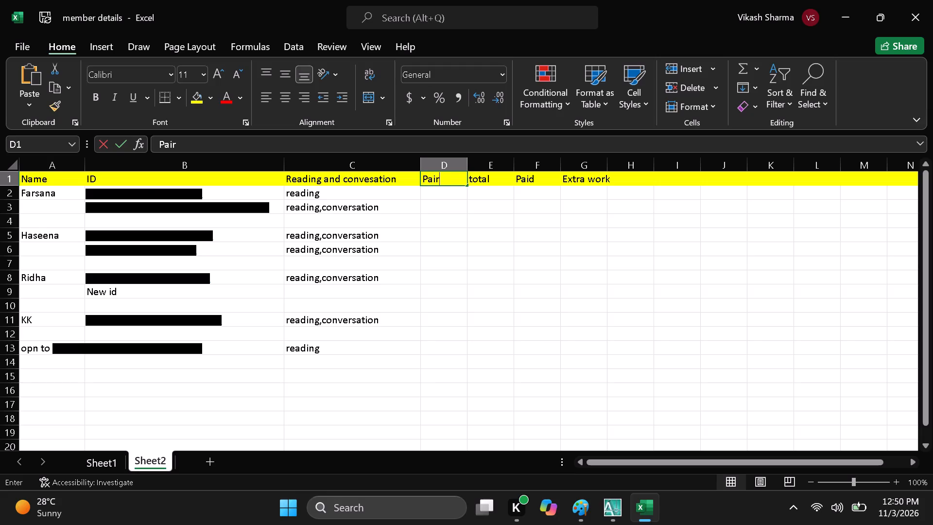
Record the Farsana and Haseena pairing in the Pair column, with Haseena in D3 and Farsana in D5.
{"action": "left_click", "coordinate": [433, 193]}
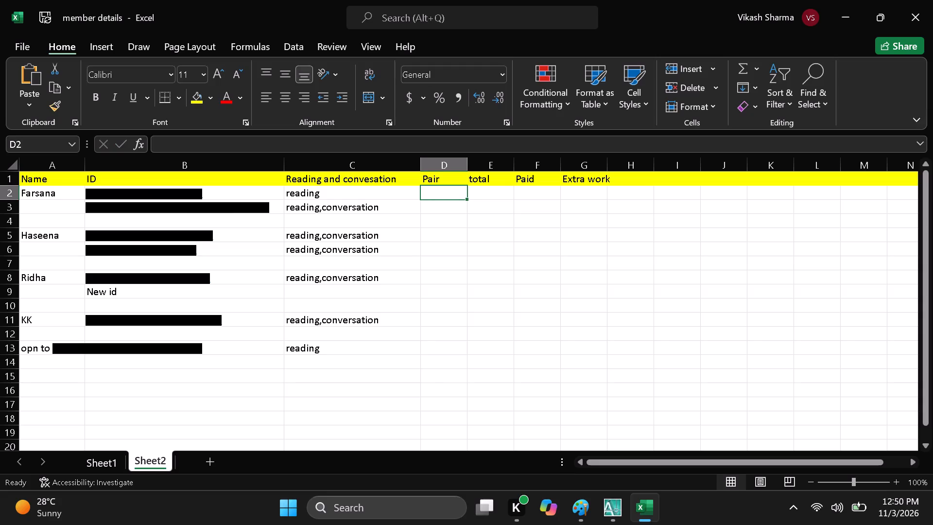
{"action": "left_click_drag", "start_coordinate": [432, 203], "coordinate": [433, 209]}
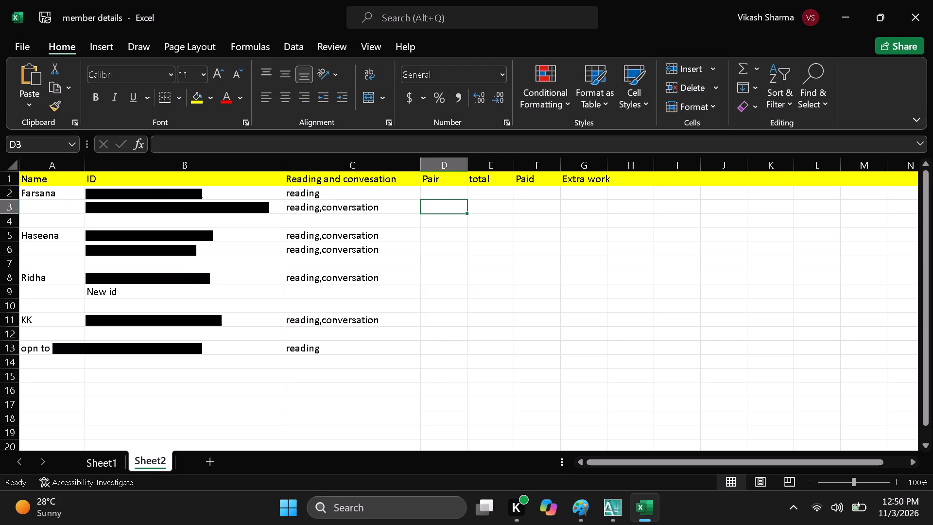
{"action": "type", "text": "aseen"}
{"action": "key", "text": "a"}
{"action": "left_click", "coordinate": [440, 240]}
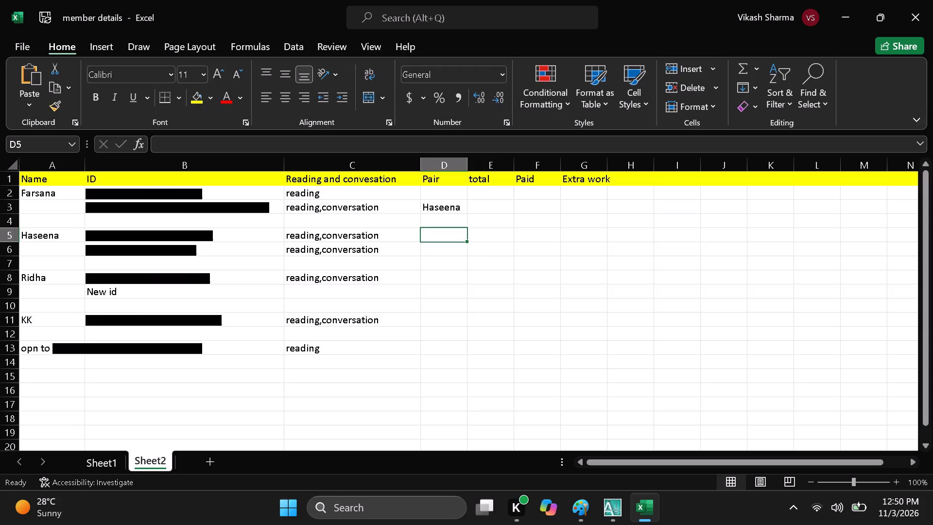
{"action": "left_click", "coordinate": [445, 246]}
{"action": "left_click", "coordinate": [445, 239]}
{"action": "type", "text": "arsana"}
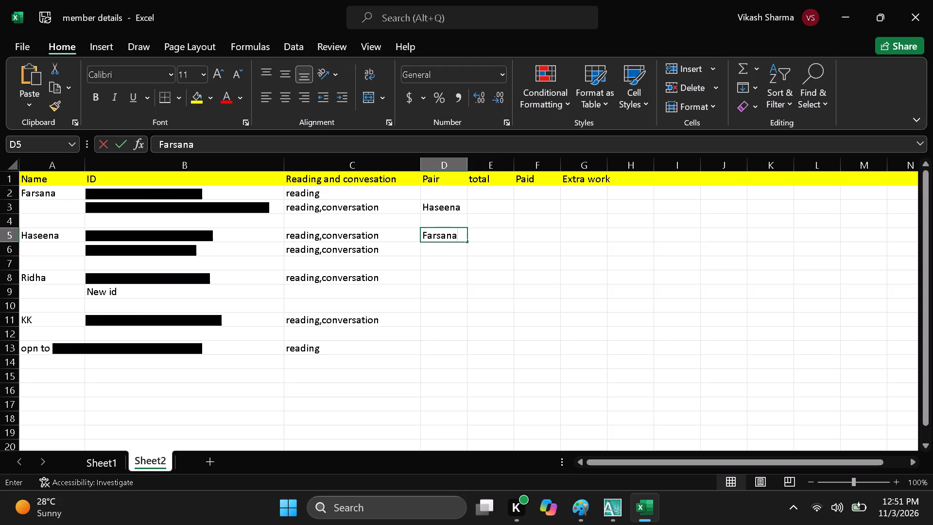
Enter "Hseena" in cell D8 as the pair for Ridha's first ID.
{"action": "left_click", "coordinate": [430, 277]}
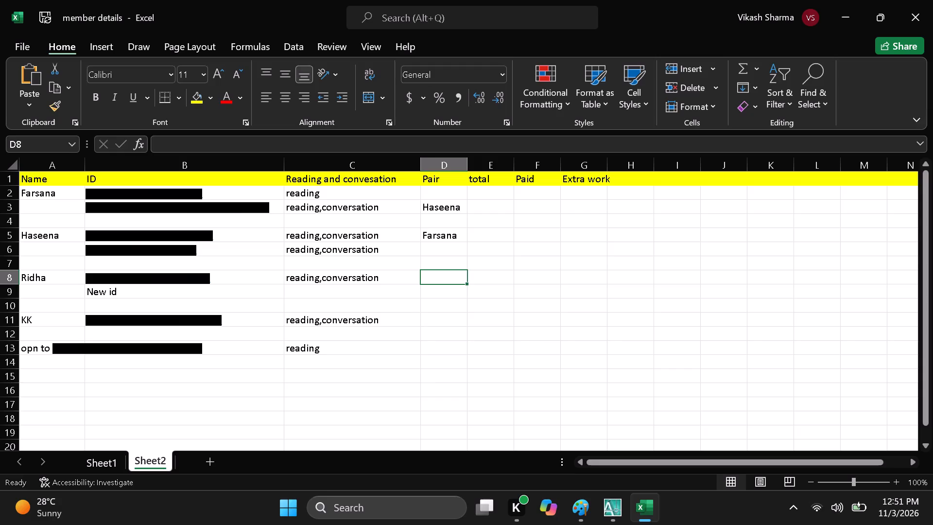
{"action": "type", "text": "seena"}
Enter "Ridha" in cell D6 as the pair for Haseena's second ID.
{"action": "left_click", "coordinate": [436, 250]}
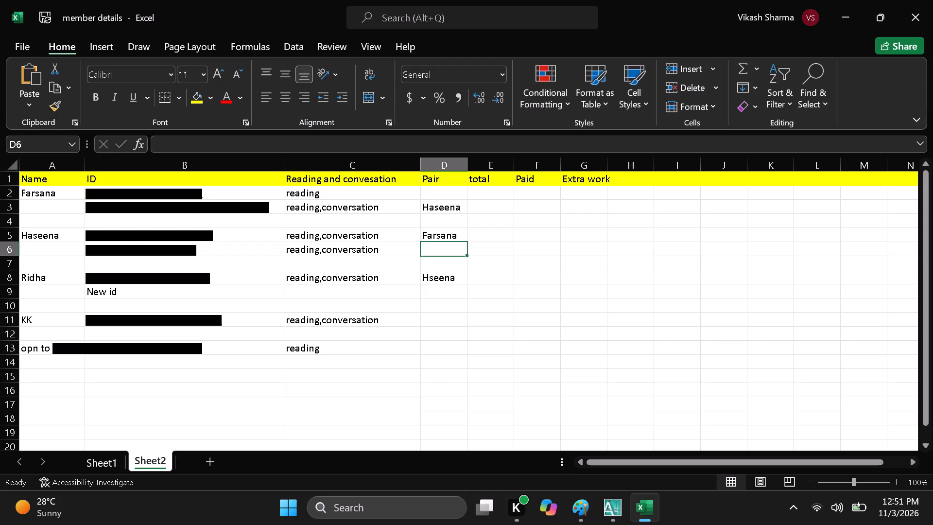
{"action": "key", "text": "r"}
{"action": "key", "text": "BackSpace"}
{"action": "type", "text": "idha"}
Enter "reading,conversation" in cell C9 for Ridha's new ID row.
{"action": "left_click", "coordinate": [436, 293]}
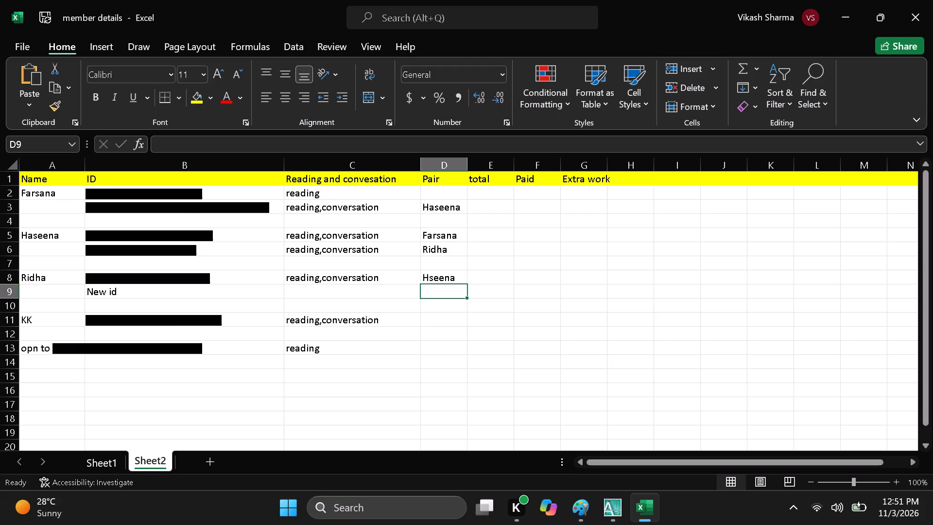
{"action": "left_click", "coordinate": [351, 298]}
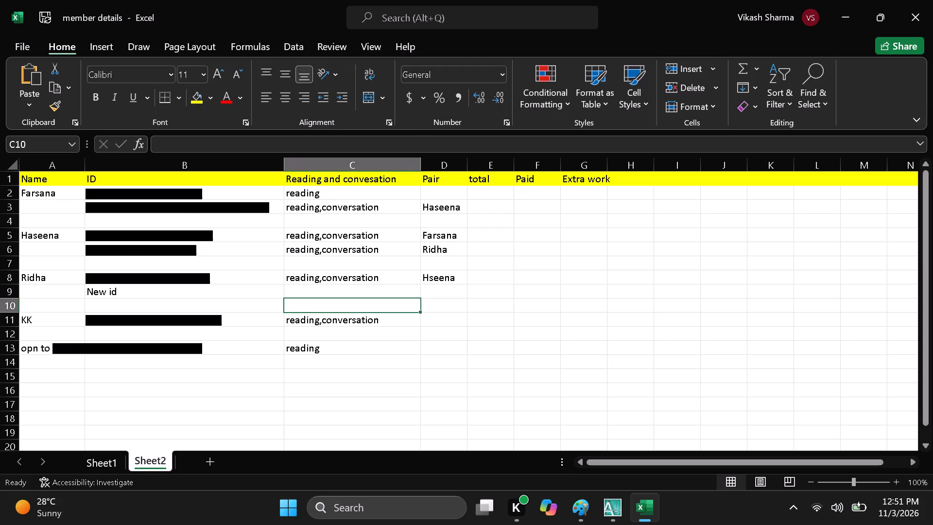
{"action": "left_click", "coordinate": [350, 290]}
{"action": "key", "text": "e"}
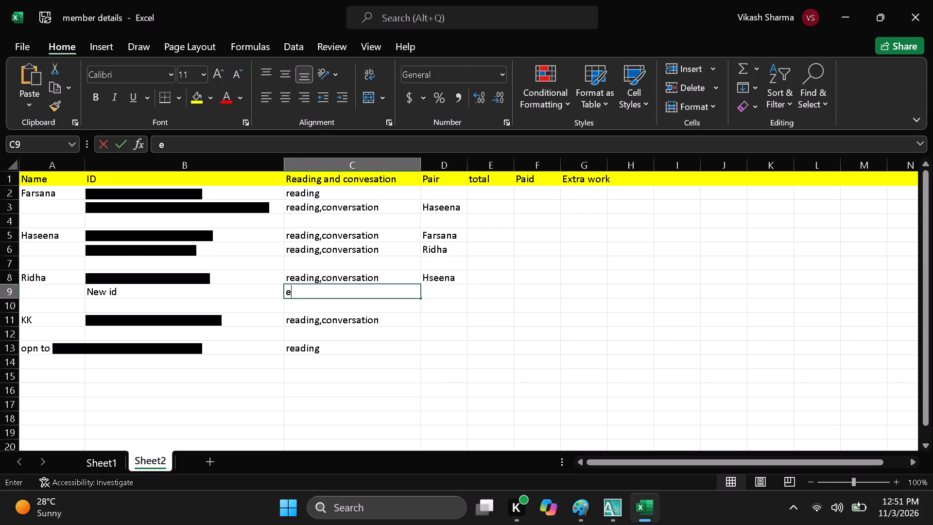
{"action": "key", "text": "BackSpace"}
{"action": "type", "text": "read"}
{"action": "type", "text": "in"}
{"action": "key", "text": "g"}
{"action": "key", "text": "comma"}
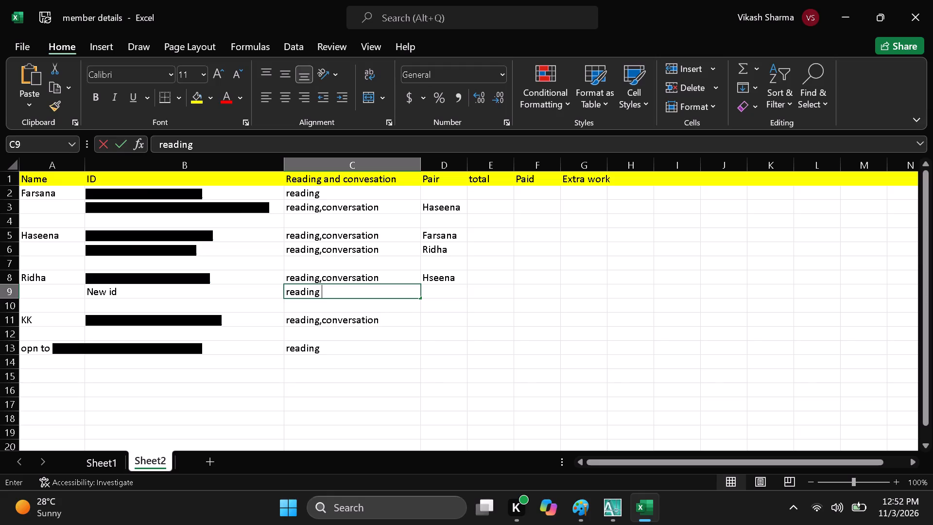
{"action": "type", "text": "conversation"}
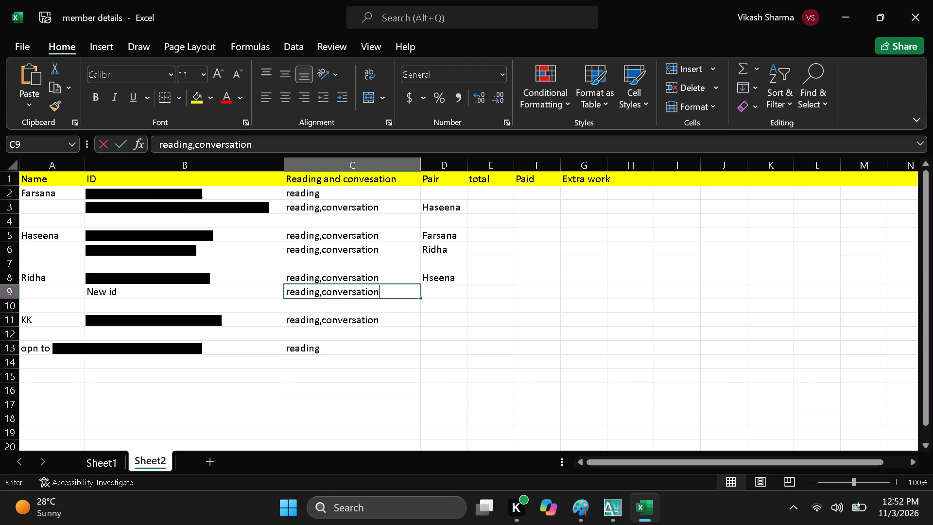
Record the Ridha and KK pairing in the Pair column, with "KK" in D9 and "Ridha" in D11.
{"action": "left_click_drag", "start_coordinate": [432, 300], "coordinate": [434, 295]}
{"action": "left_click", "coordinate": [434, 295]}
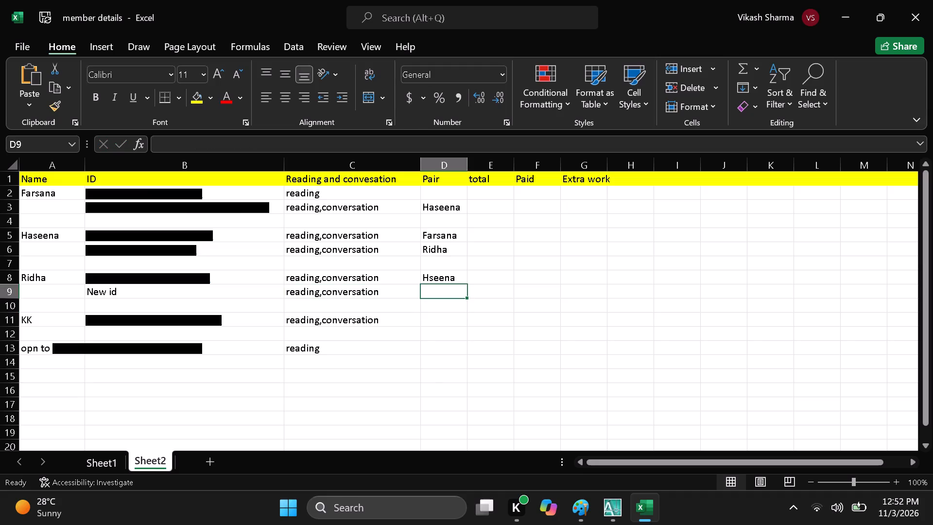
{"action": "type", "text": "kk"}
{"action": "left_click", "coordinate": [431, 325]}
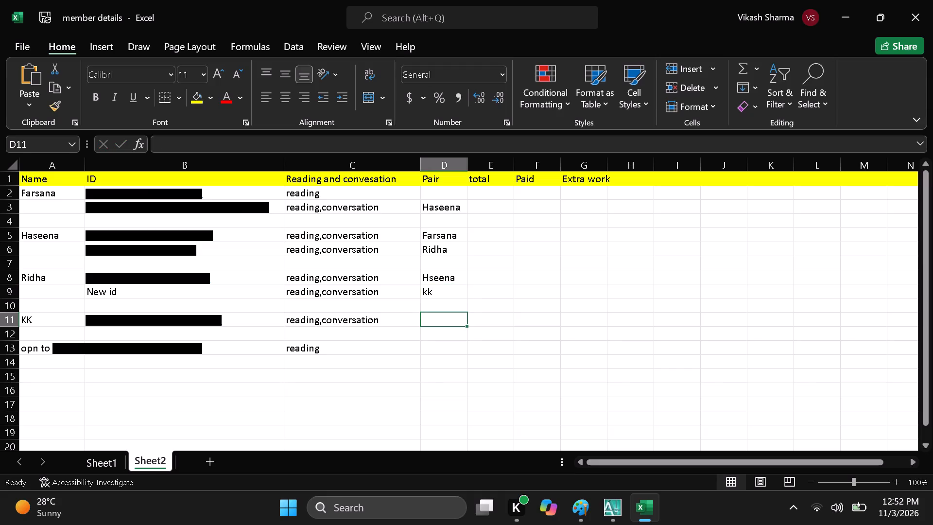
{"action": "left_click", "coordinate": [437, 294]}
{"action": "key", "text": "BackSpace"}
{"action": "type", "text": "KK"}
{"action": "left_click", "coordinate": [437, 321]}
{"action": "key", "text": "r"}
{"action": "type", "text": "idha"}
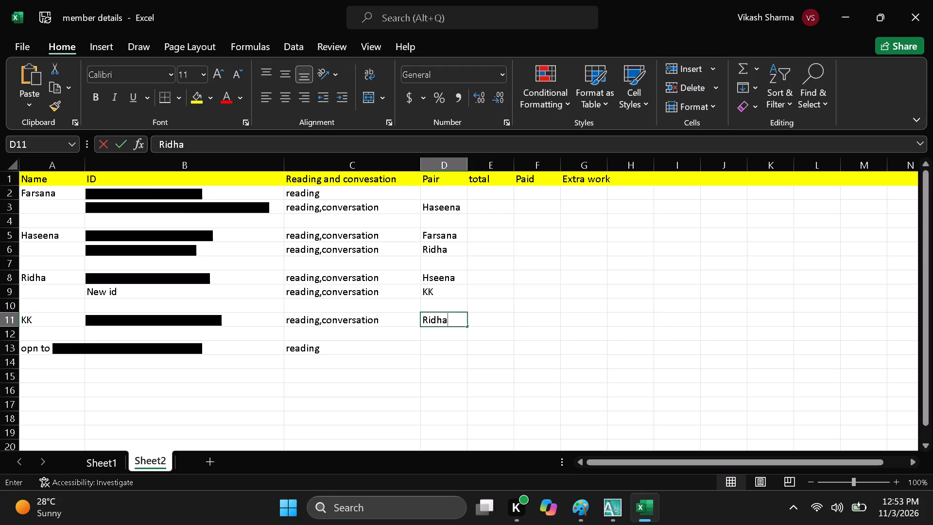
{"action": "left_click", "coordinate": [429, 357]}
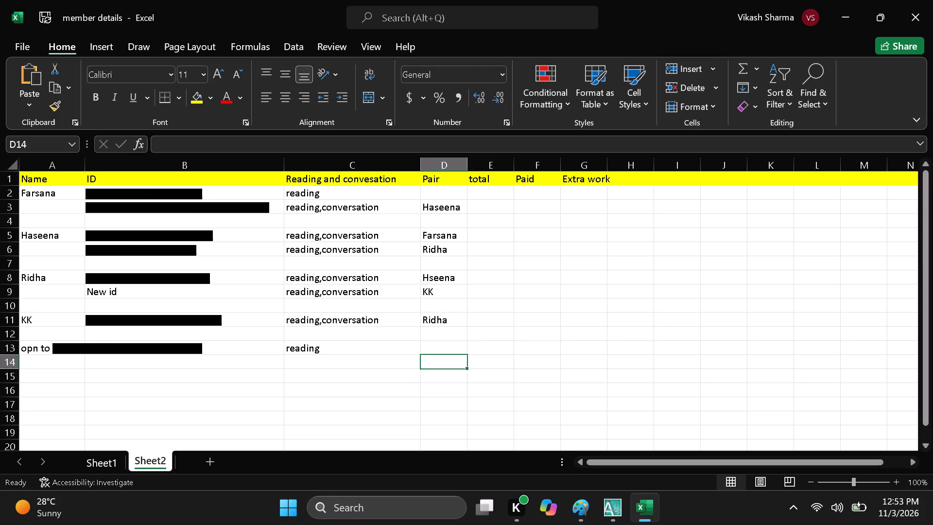
Replace the "total" column header in cell E1 with "id condition".
{"action": "left_click", "coordinate": [487, 184]}
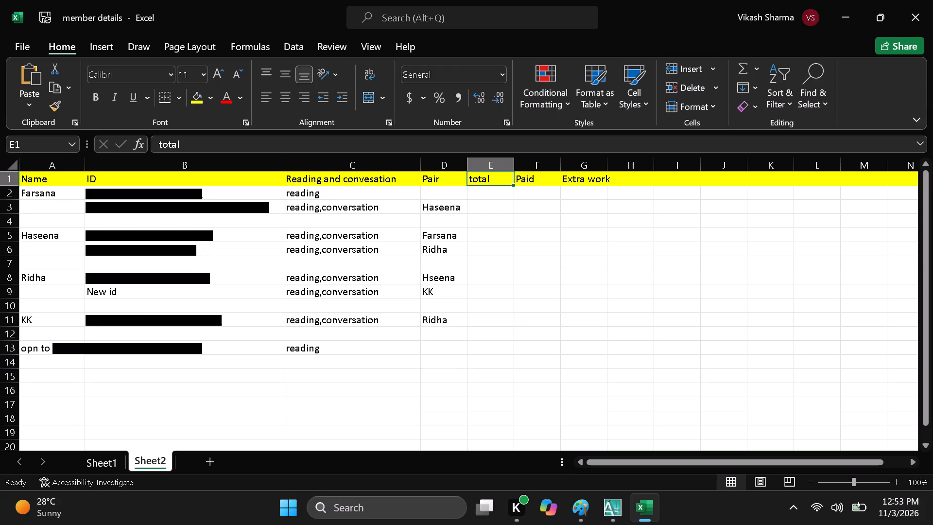
{"action": "key", "text": "BackSpace"}
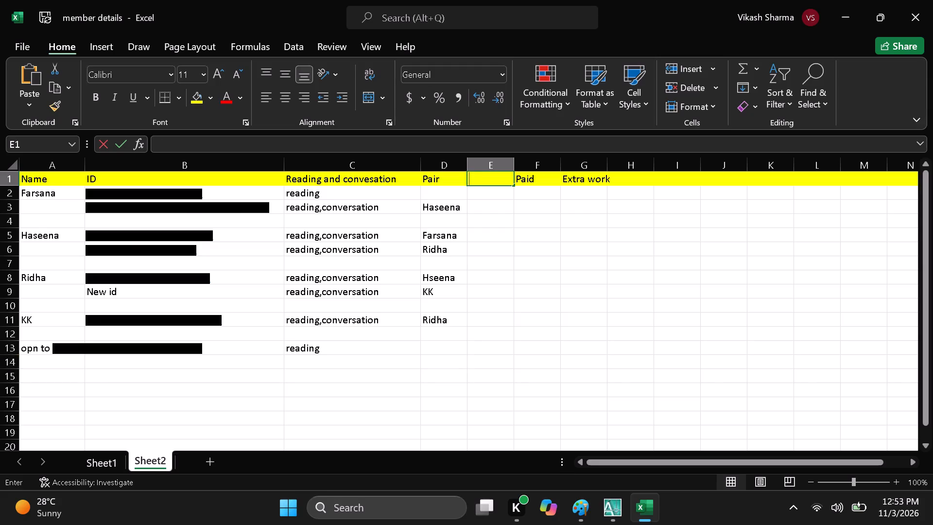
{"action": "type", "text": "id"}
{"action": "key", "text": "space"}
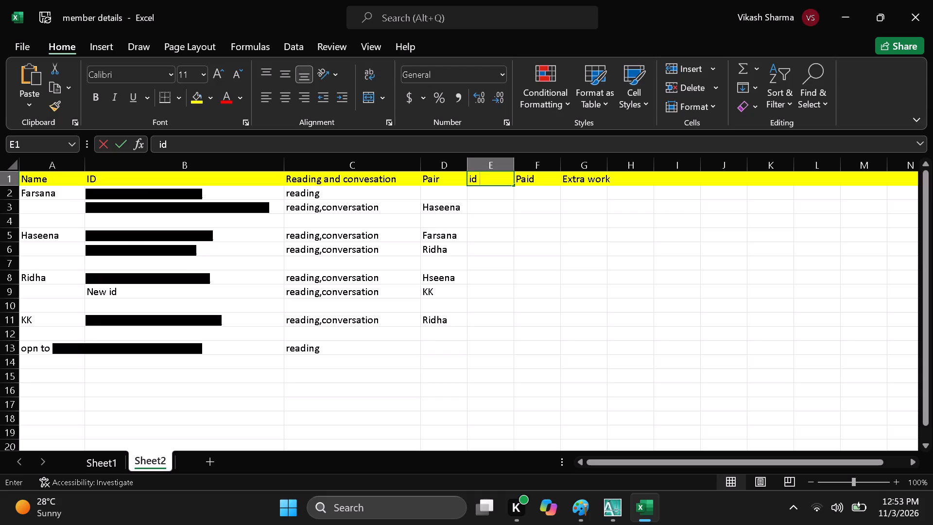
{"action": "type", "text": "condition"}
{"action": "left_click", "coordinate": [486, 193]}
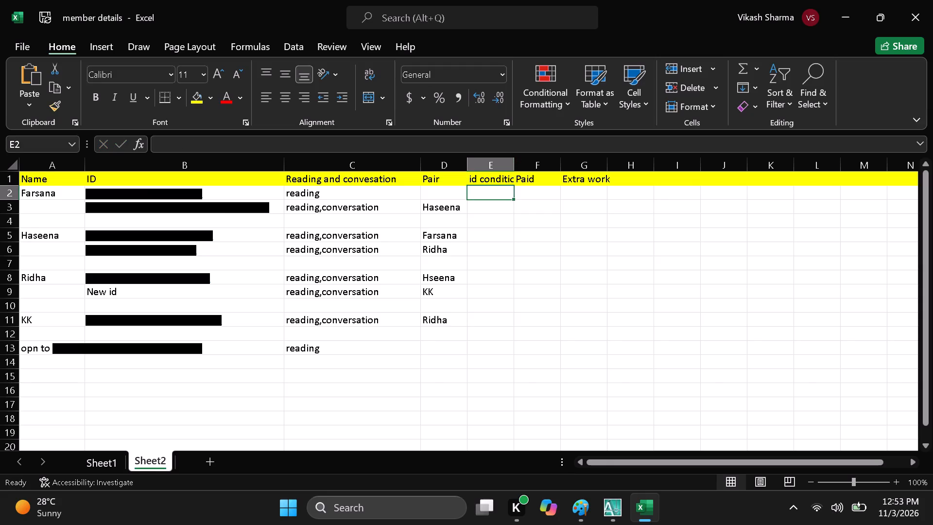
Widen column E so the full "id condition" header fits.
{"action": "left_click_drag", "start_coordinate": [515, 163], "coordinate": [521, 163]}
{"action": "left_click_drag", "start_coordinate": [521, 163], "coordinate": [527, 163]}
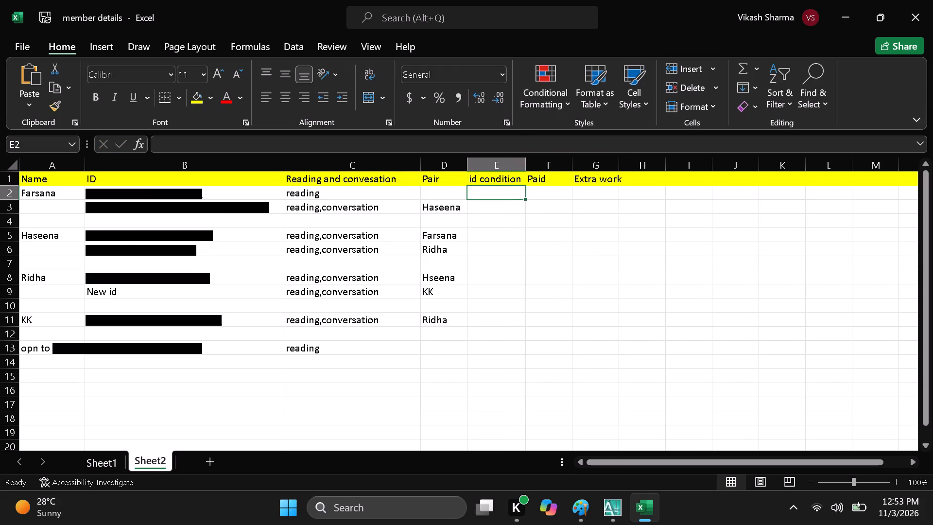
{"action": "left_click", "coordinate": [527, 165]}
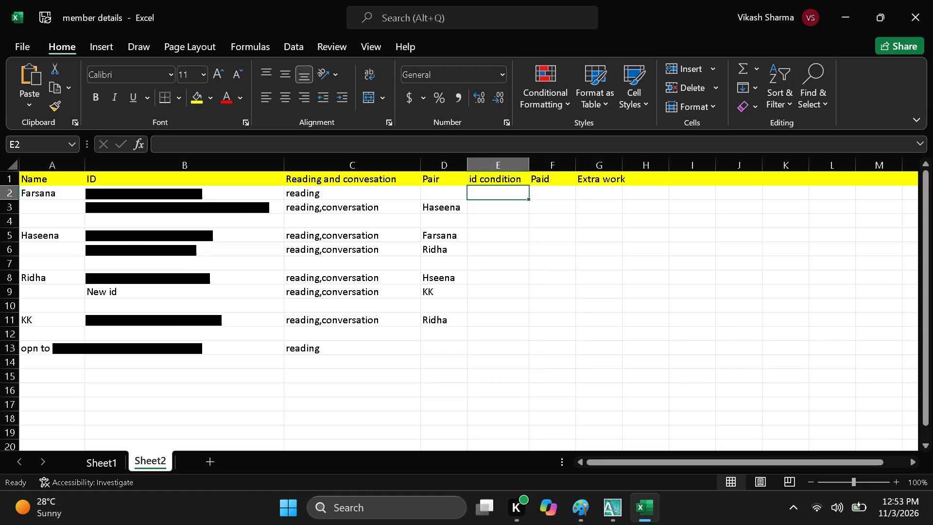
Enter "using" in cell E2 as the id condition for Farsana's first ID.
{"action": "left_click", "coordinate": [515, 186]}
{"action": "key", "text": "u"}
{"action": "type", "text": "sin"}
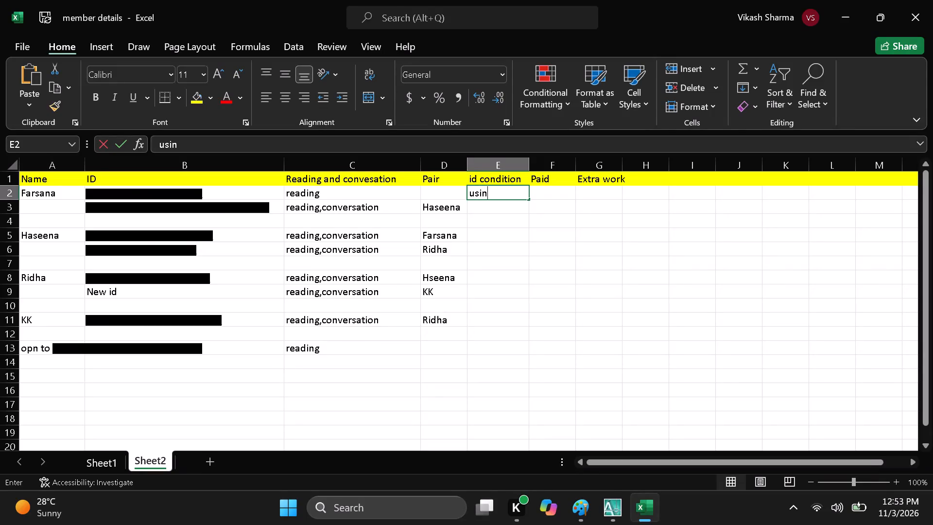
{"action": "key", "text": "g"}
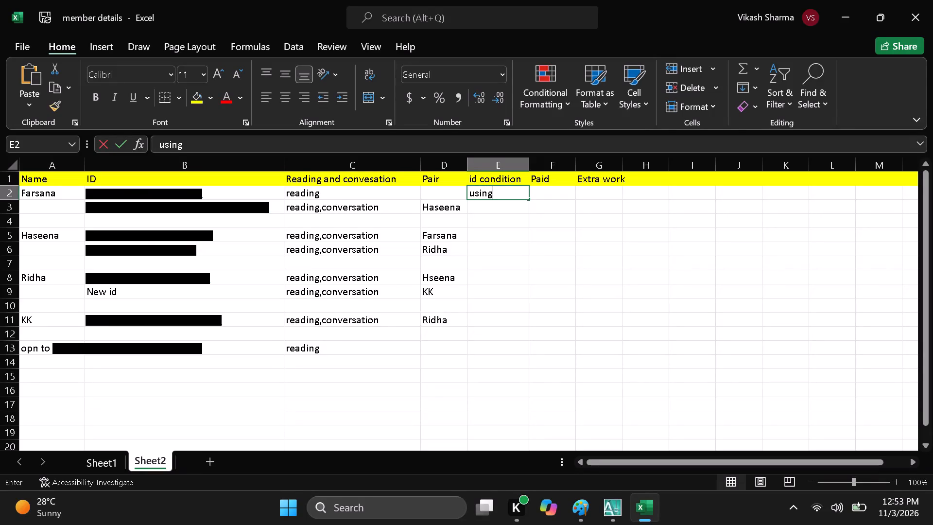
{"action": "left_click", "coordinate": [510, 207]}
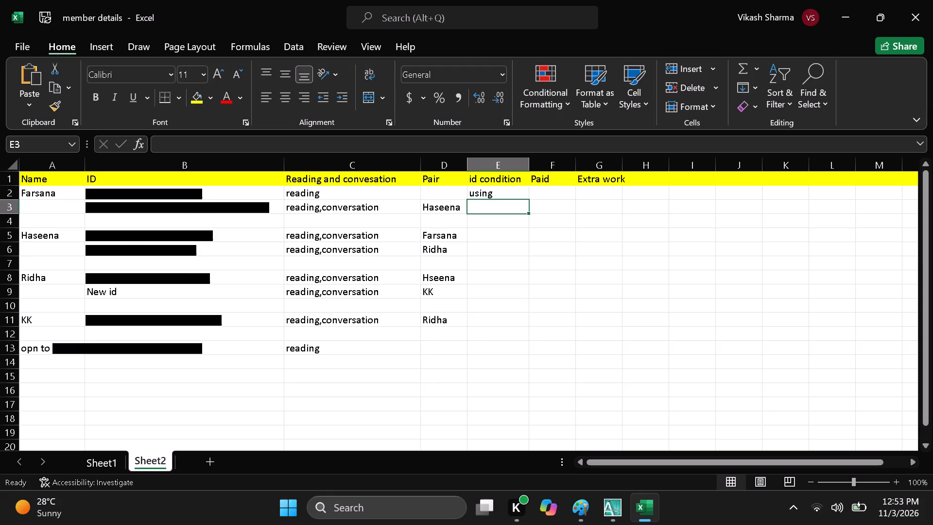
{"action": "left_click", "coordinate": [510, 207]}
Set the id condition to "reading" for both of Farsana's IDs, in cells E2 and E3.
{"action": "left_click", "coordinate": [509, 189]}
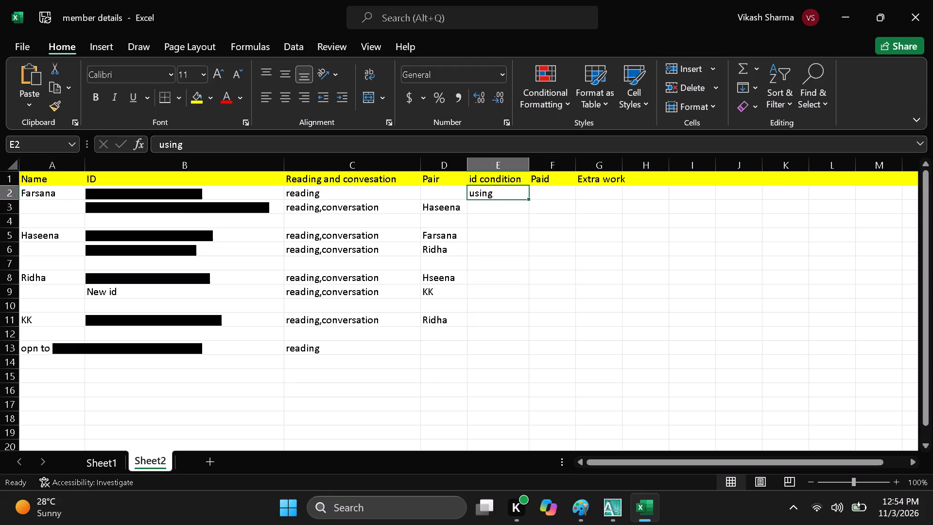
{"action": "left_click", "coordinate": [505, 195]}
{"action": "key", "text": "BackSpace"}
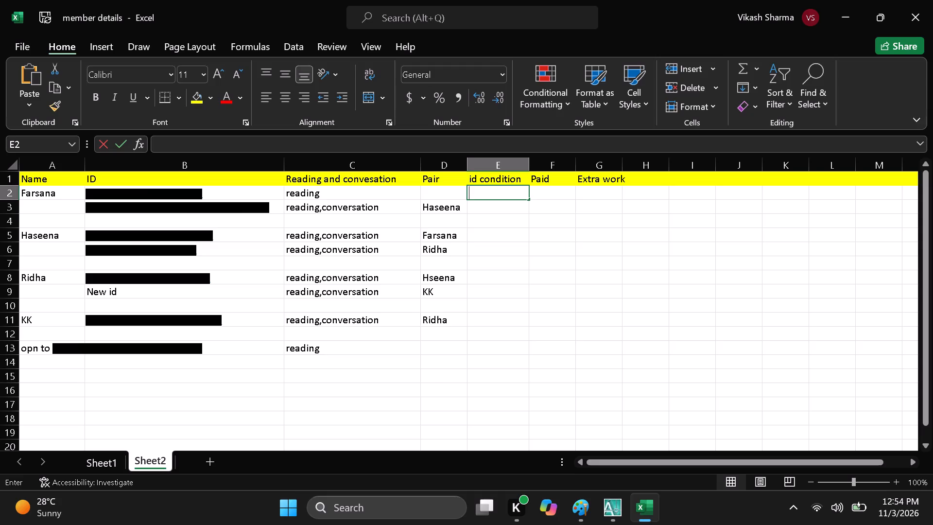
{"action": "type", "text": "reading"}
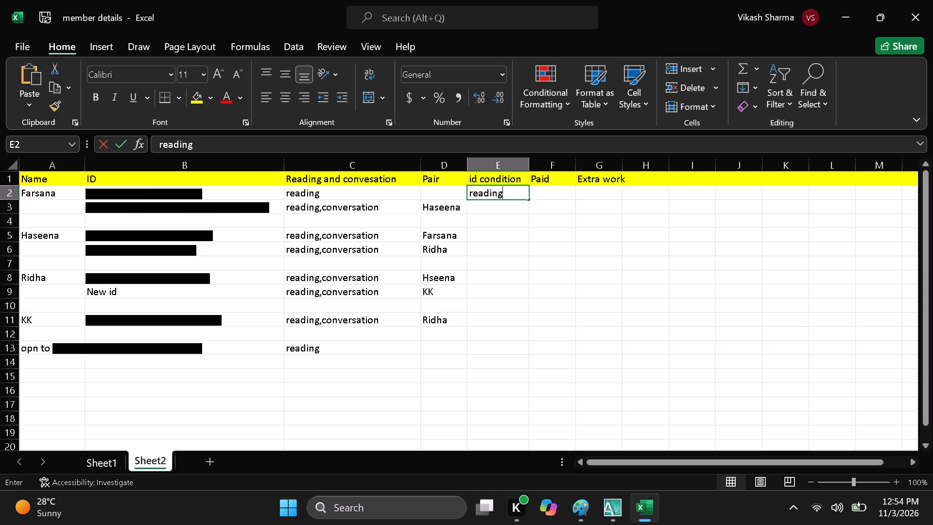
{"action": "left_click", "coordinate": [503, 205]}
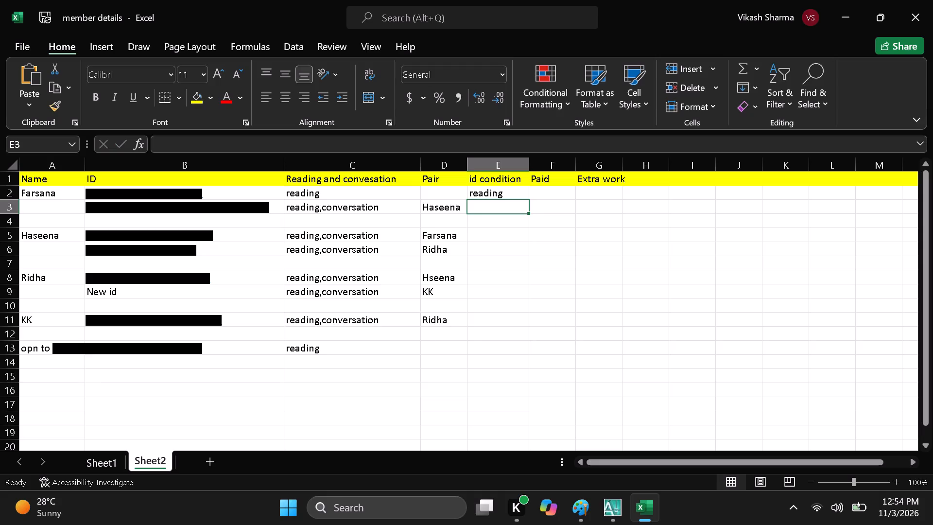
{"action": "type", "text": "reading"}
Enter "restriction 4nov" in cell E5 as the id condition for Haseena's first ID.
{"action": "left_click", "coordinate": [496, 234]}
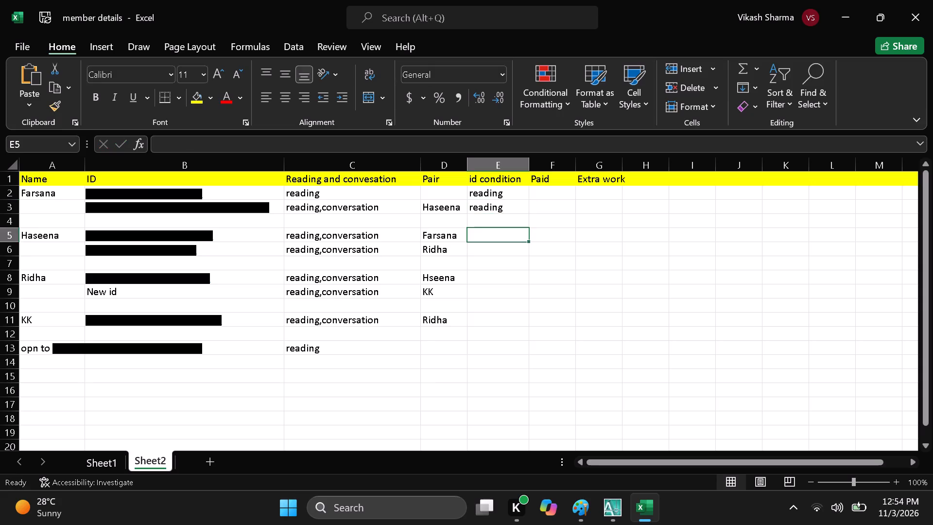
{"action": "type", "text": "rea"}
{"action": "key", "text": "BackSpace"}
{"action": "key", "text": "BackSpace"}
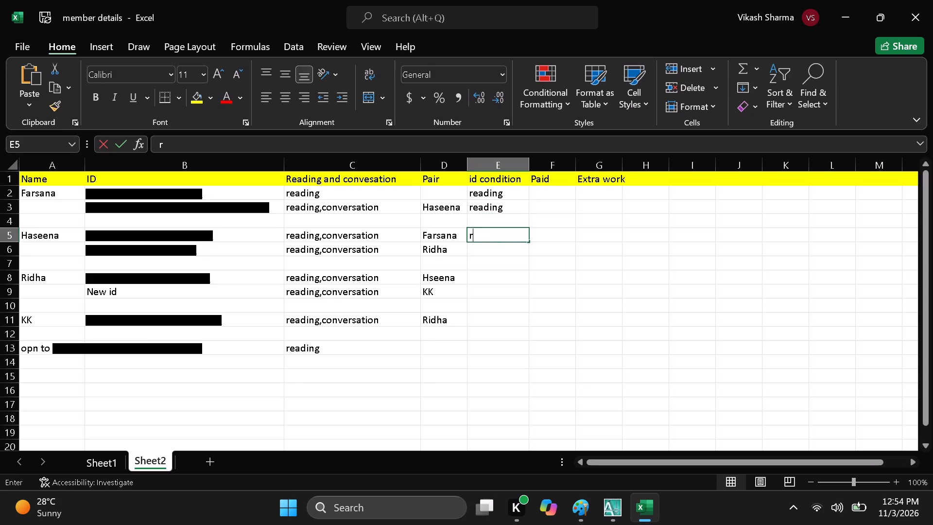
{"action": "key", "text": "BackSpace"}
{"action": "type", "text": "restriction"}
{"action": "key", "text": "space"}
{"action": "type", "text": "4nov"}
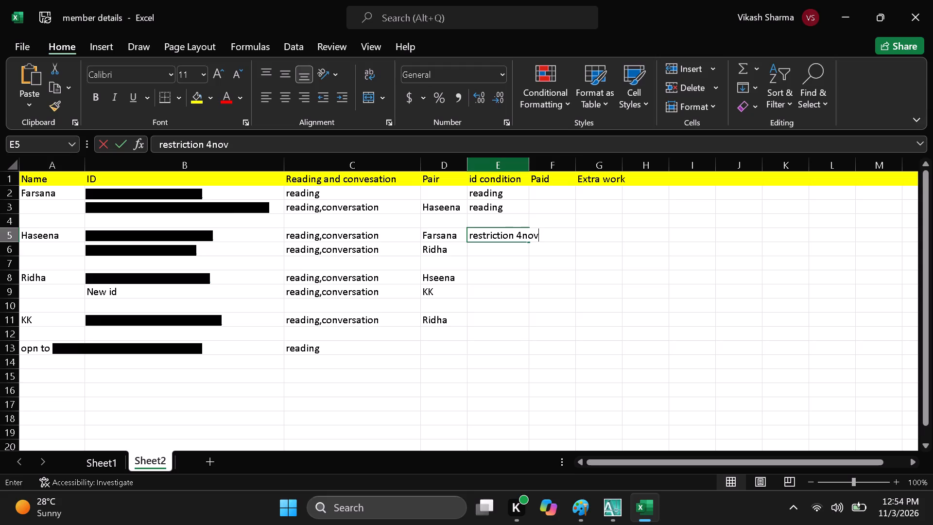
Widen column E so the full "restriction 4nov" entry fits.
{"action": "left_click_drag", "start_coordinate": [553, 196], "coordinate": [545, 179]}
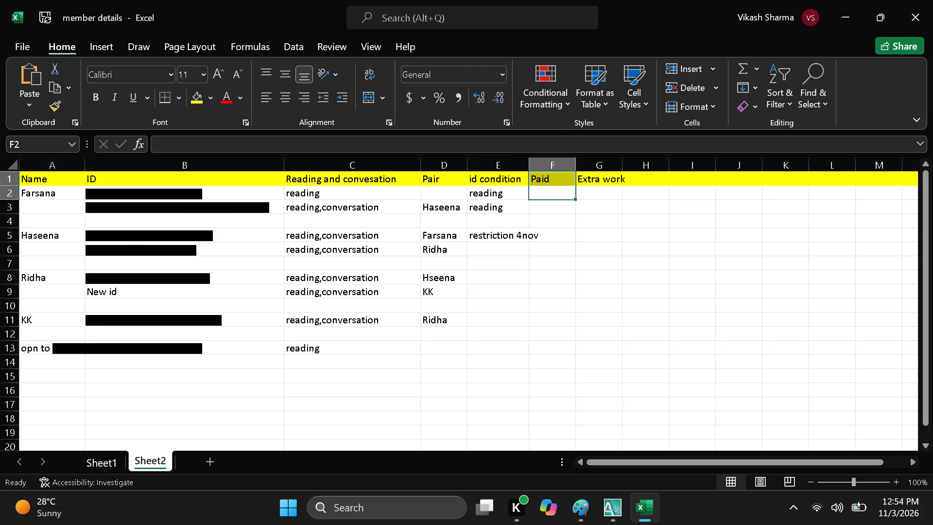
{"action": "left_click_drag", "start_coordinate": [530, 160], "coordinate": [536, 160]}
{"action": "left_click_drag", "start_coordinate": [536, 160], "coordinate": [542, 161]}
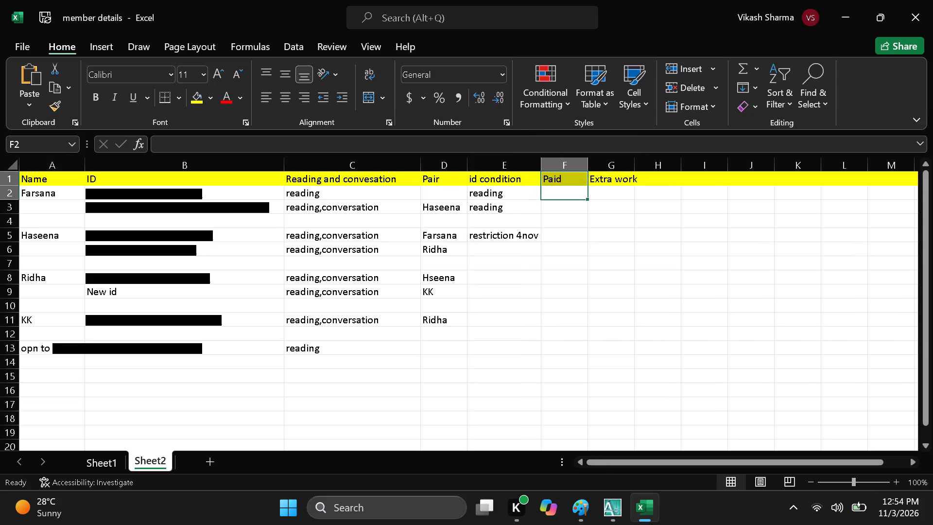
Enter "reading,conversation" in cell E6 as the id condition for Haseena's second ID, widening column E slightly.
{"action": "left_click", "coordinate": [503, 251]}
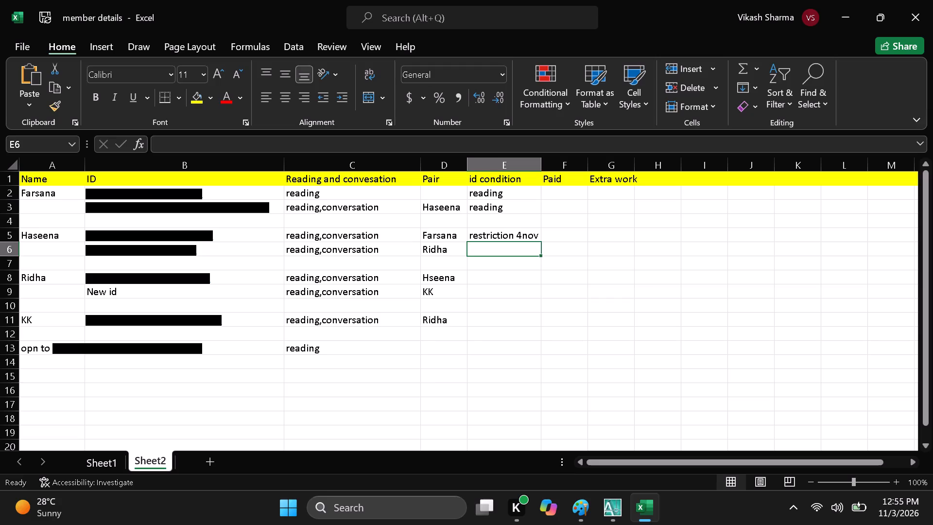
{"action": "type", "text": "read"}
{"action": "type", "text": "ing"}
{"action": "type", "text": ",conversa"}
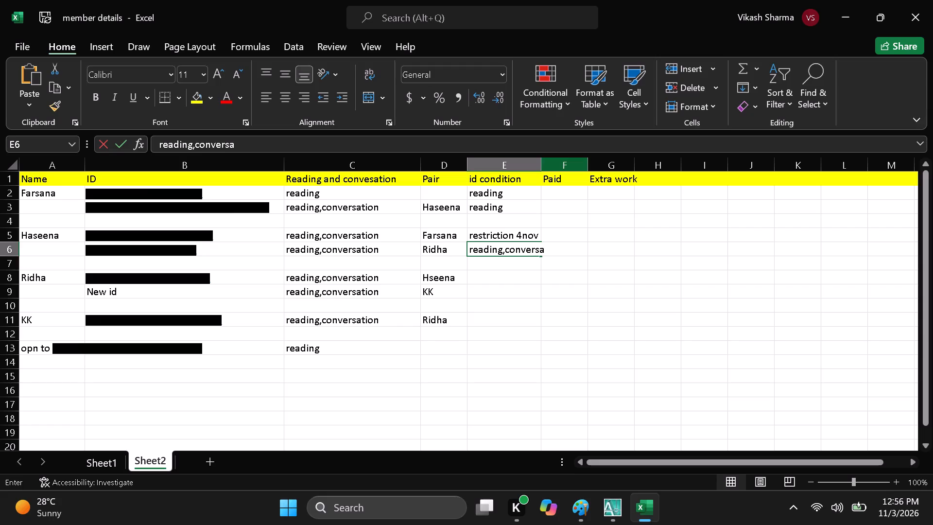
{"action": "left_click", "coordinate": [538, 199]}
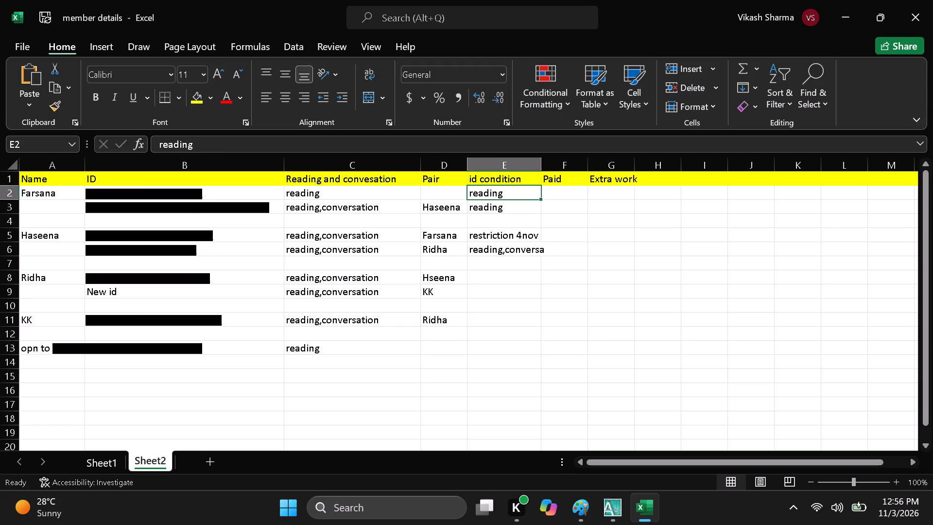
{"action": "left_click_drag", "start_coordinate": [540, 162], "coordinate": [552, 162]}
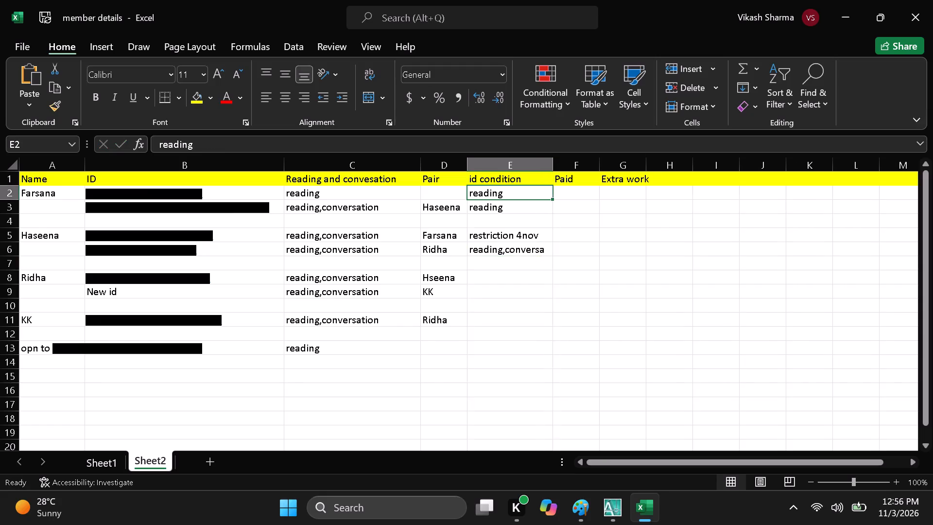
{"action": "left_click", "coordinate": [552, 162]}
{"action": "left_click", "coordinate": [537, 246]}
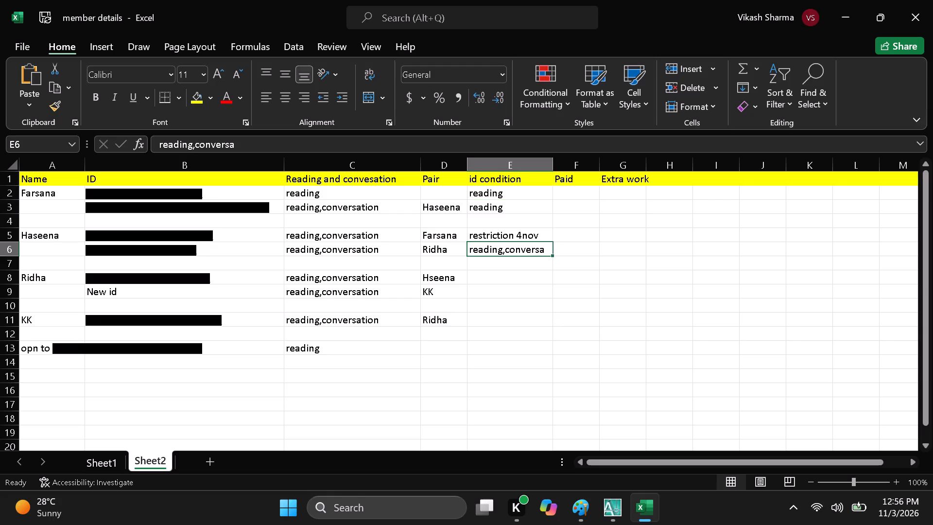
{"action": "double_click", "coordinate": [542, 249]}
{"action": "type", "text": "tion"}
Widen column E further so the full "reading,conversation" entry fits.
{"action": "left_click", "coordinate": [566, 203]}
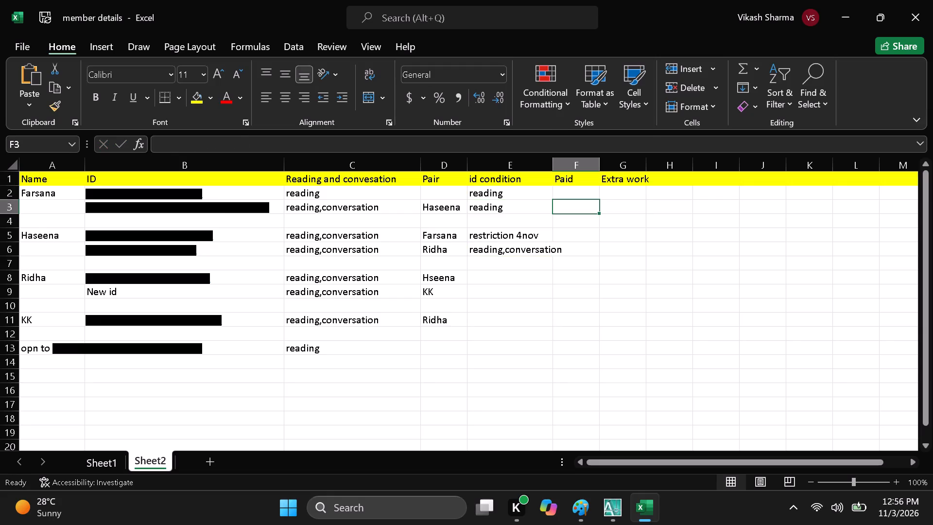
{"action": "left_click_drag", "start_coordinate": [553, 159], "coordinate": [567, 161]}
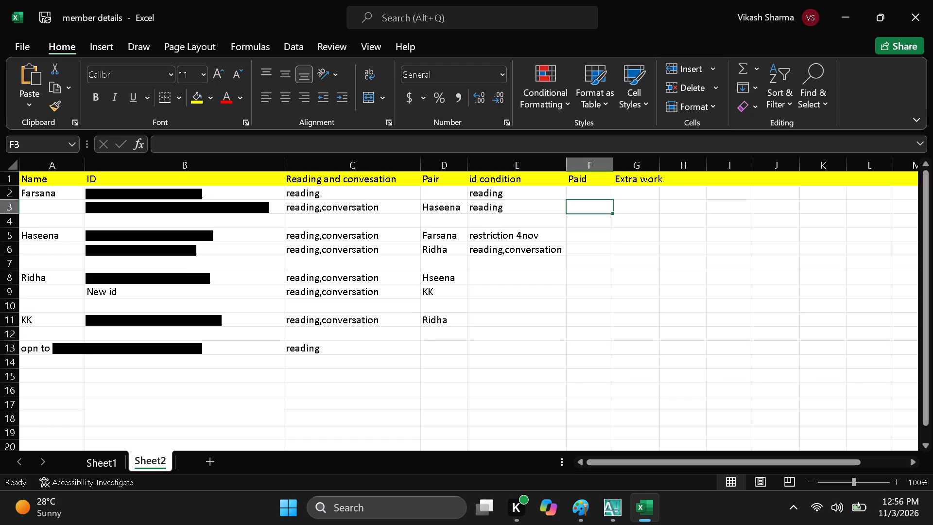
Replace the id condition of Haseena's first ID in cell E5 with "reading,conversation".
{"action": "left_click", "coordinate": [513, 278]}
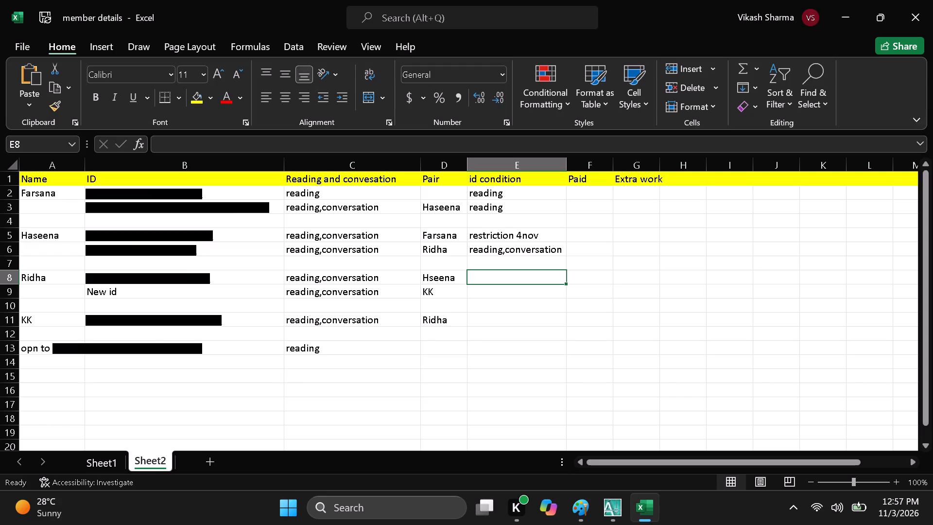
{"action": "left_click", "coordinate": [485, 234]}
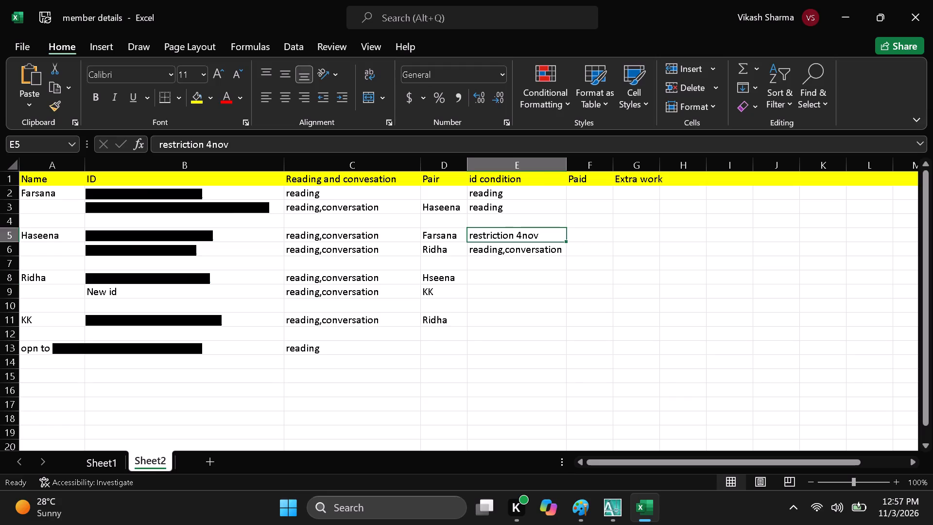
{"action": "key", "text": "BackSpace"}
{"action": "type", "text": "rea"}
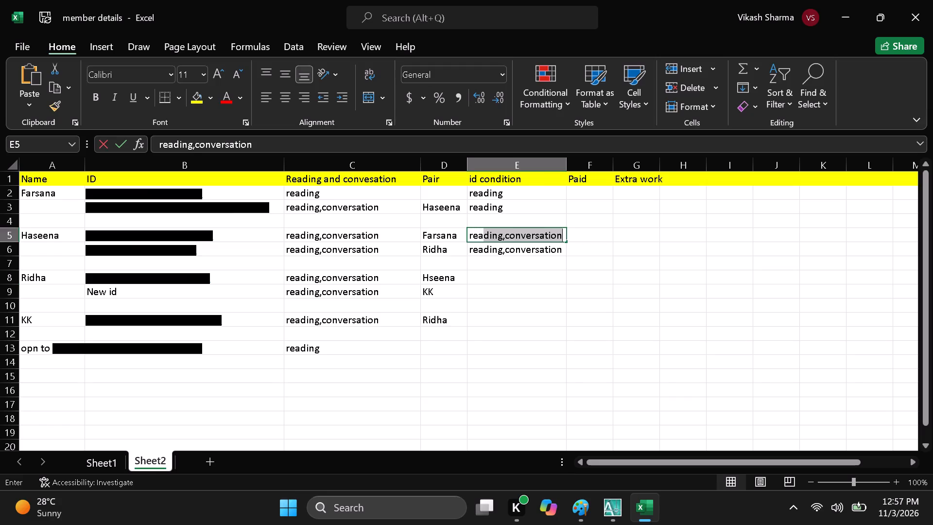
{"action": "key", "text": "d"}
{"action": "type", "text": "ing"}
{"action": "left_click", "coordinate": [480, 283]}
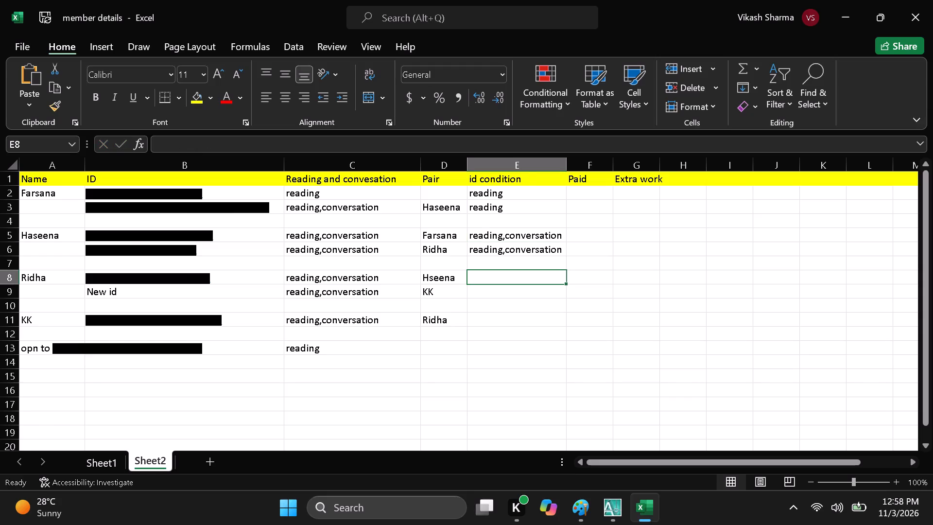
Remove ",conversation" from the id condition in cell E5, leaving only "reading".
{"action": "left_click", "coordinate": [524, 235]}
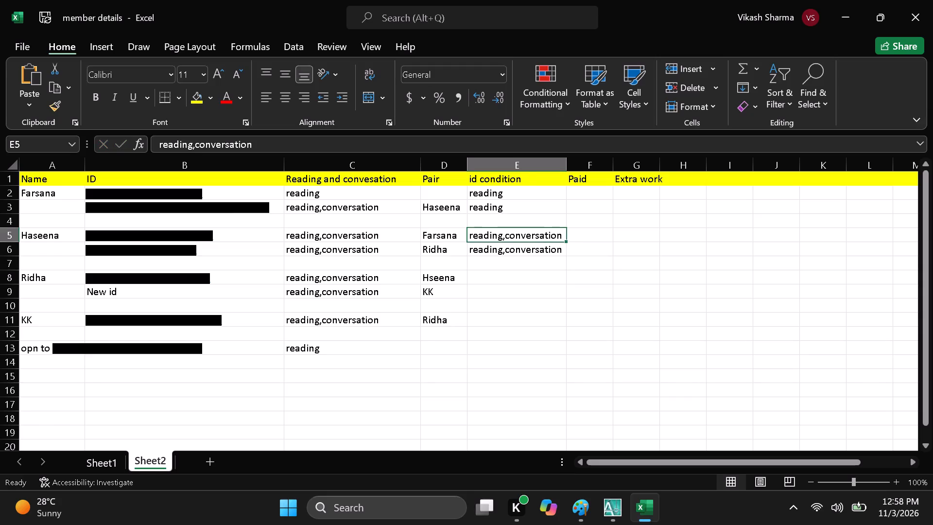
{"action": "left_click", "coordinate": [524, 235]}
{"action": "double_click", "coordinate": [524, 235]}
{"action": "left_click", "coordinate": [554, 232]}
{"action": "left_click", "coordinate": [564, 231]}
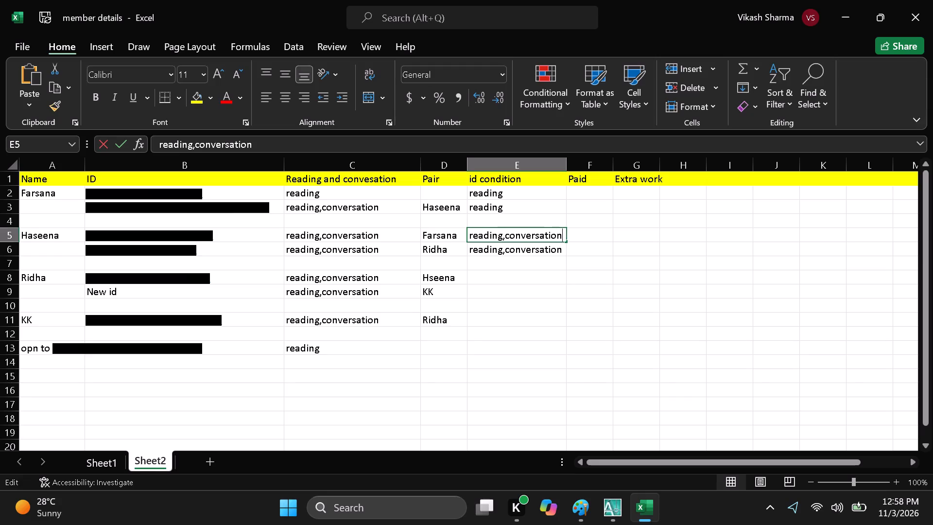
{"action": "left_click", "coordinate": [564, 231]}
{"action": "key", "text": "BackSpace"}
{"action": "key", "text": "BackSpace"}
{"action": "key", "text": "BackSpace"}
{"action": "key", "text": "BackSpace"}
{"action": "key", "text": "BackSpace"}
{"action": "key", "text": "BackSpace"}
{"action": "key", "text": "BackSpace"}
{"action": "key", "text": "BackSpace"}
{"action": "key", "text": "BackSpace"}
{"action": "key", "text": "BackSpace"}
{"action": "key", "text": "BackSpace"}
{"action": "key", "text": "BackSpace"}
{"action": "key", "text": "BackSpace"}
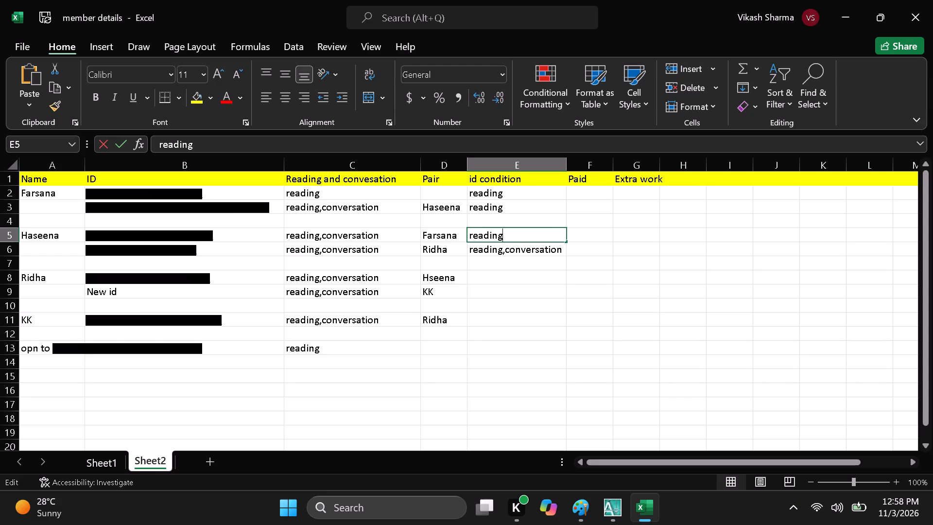
Enter "restriction 4nov" in cell E8 as the id condition for Ridha's first ID.
{"action": "double_click", "coordinate": [504, 279]}
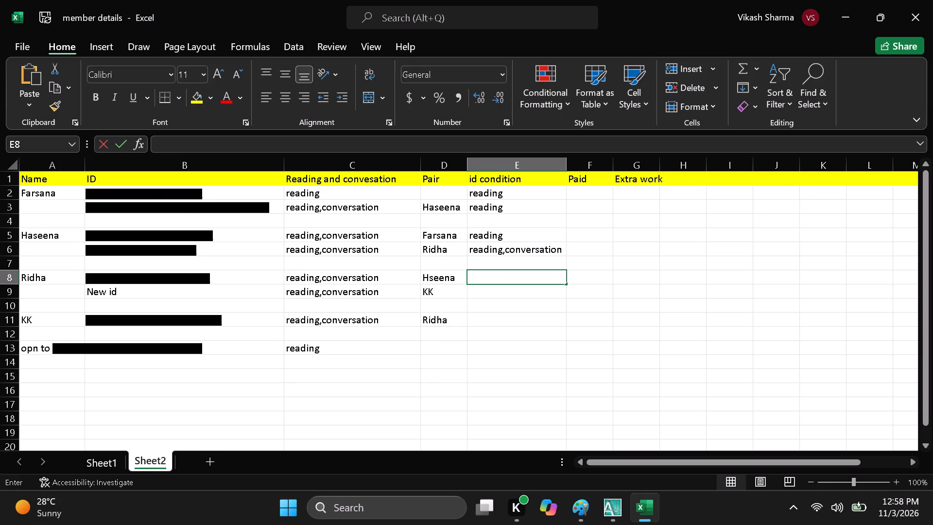
{"action": "type", "text": "restriction"}
{"action": "key", "text": "space"}
{"action": "type", "text": "4nov"}
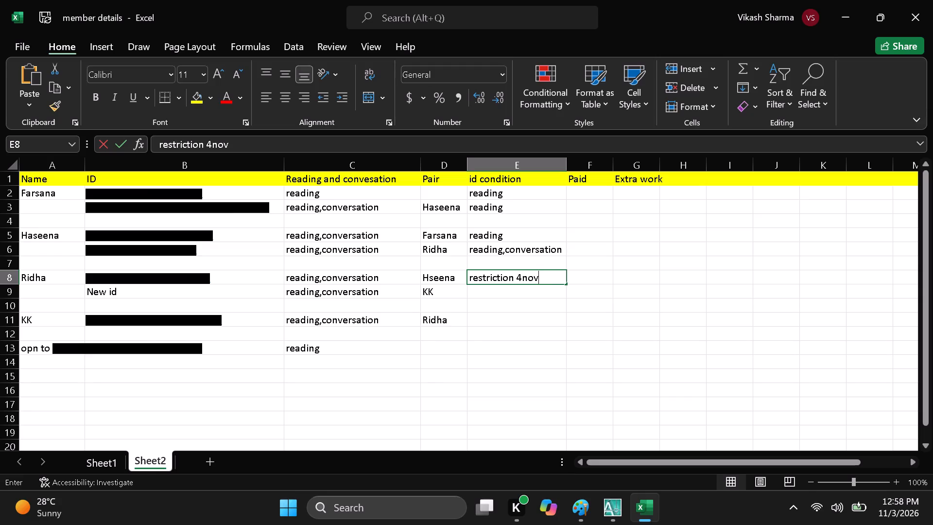
Enter "reading" in cell E9 as the id condition for Ridha's new ID.
{"action": "left_click", "coordinate": [496, 295]}
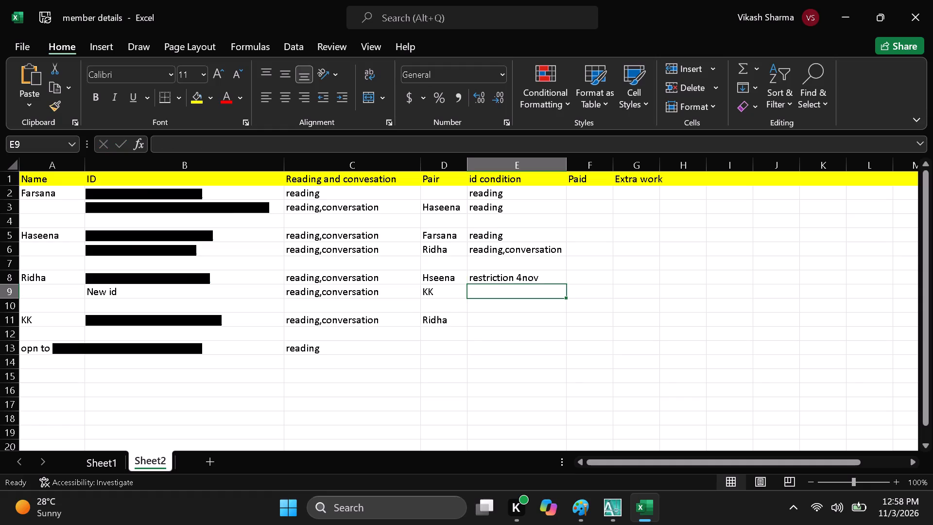
{"action": "type", "text": "reading"}
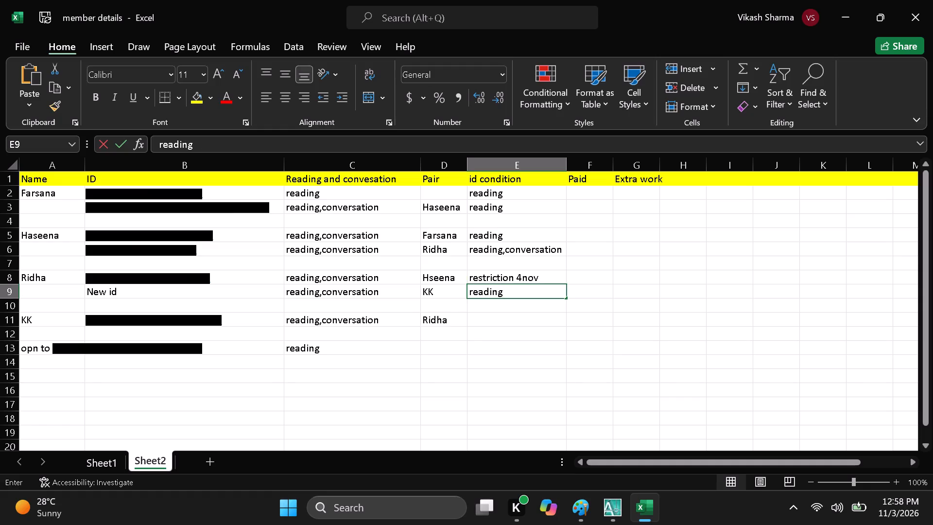
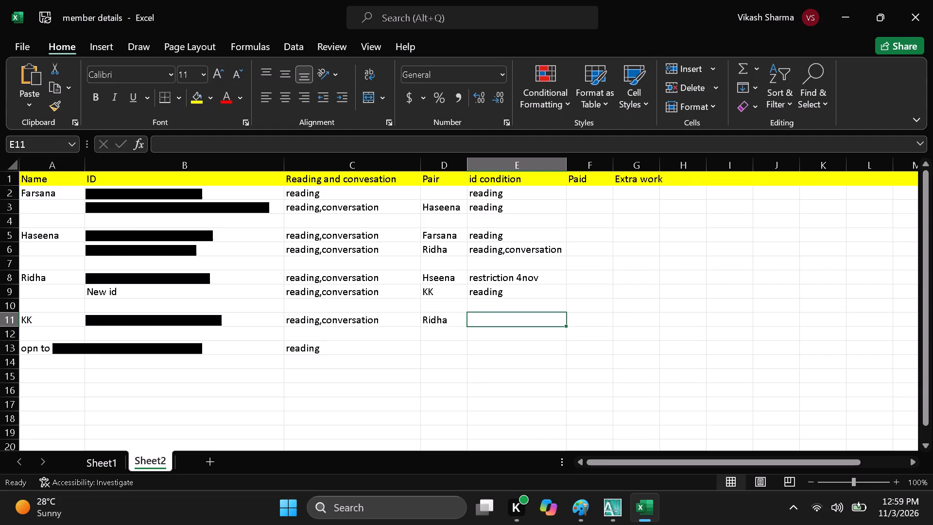
Enter "reading" as the id condition for KK's ID in cell E11 and for the row 13 ID in cell E13.
{"action": "type", "text": "reading"}
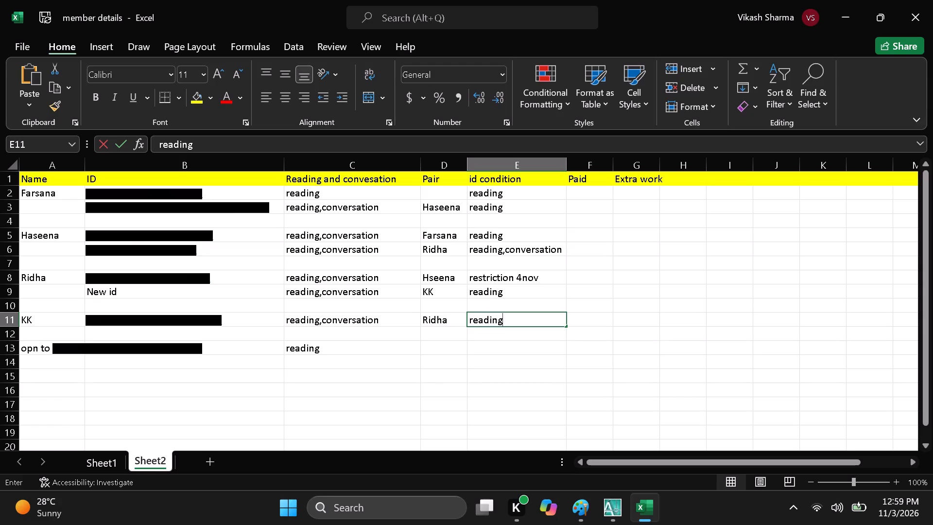
{"action": "left_click", "coordinate": [482, 352]}
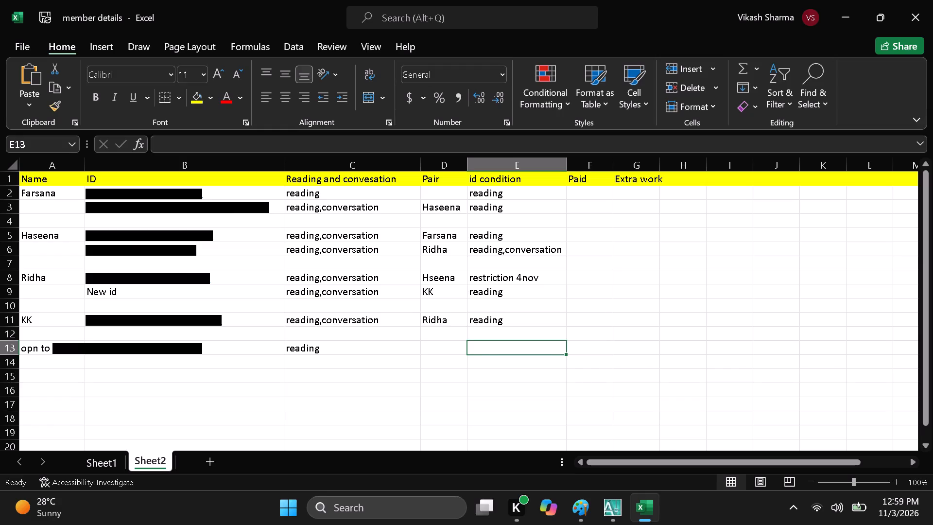
{"action": "type", "text": "reading"}
Replace the "Paid" column header in cell F1 with "Wise".
{"action": "left_click", "coordinate": [582, 193]}
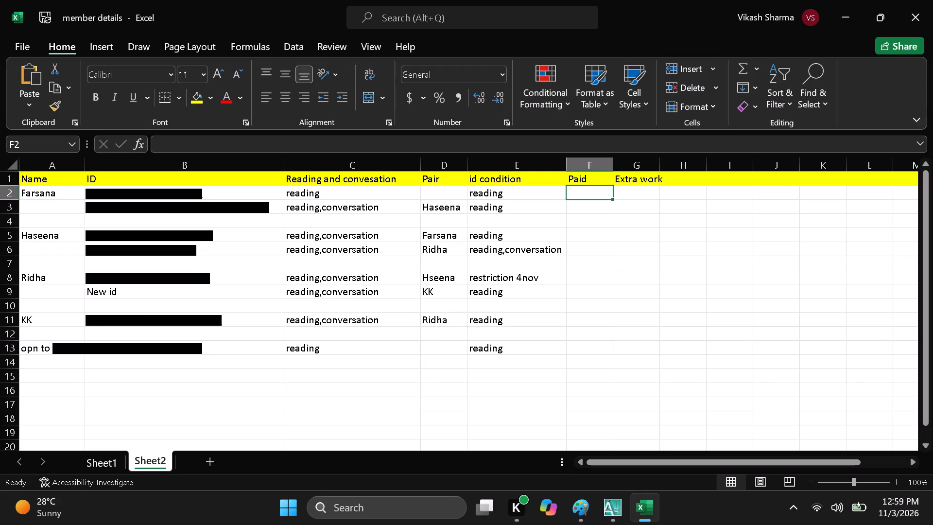
{"action": "left_click", "coordinate": [586, 180]}
{"action": "key", "text": "BackSpace"}
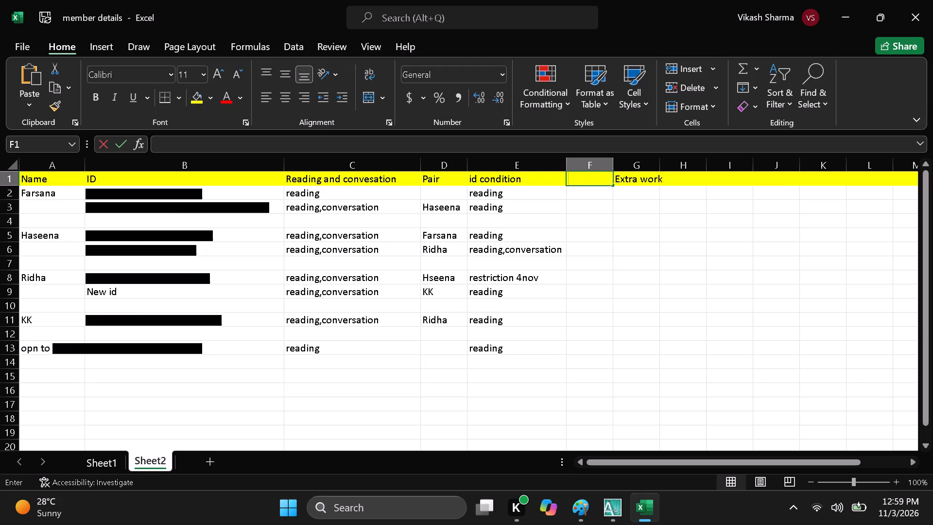
{"action": "type", "text": "wi"}
{"action": "key", "text": "BackSpace"}
{"action": "key", "text": "BackSpace"}
{"action": "key", "text": "BackSpace"}
{"action": "key", "text": "w"}
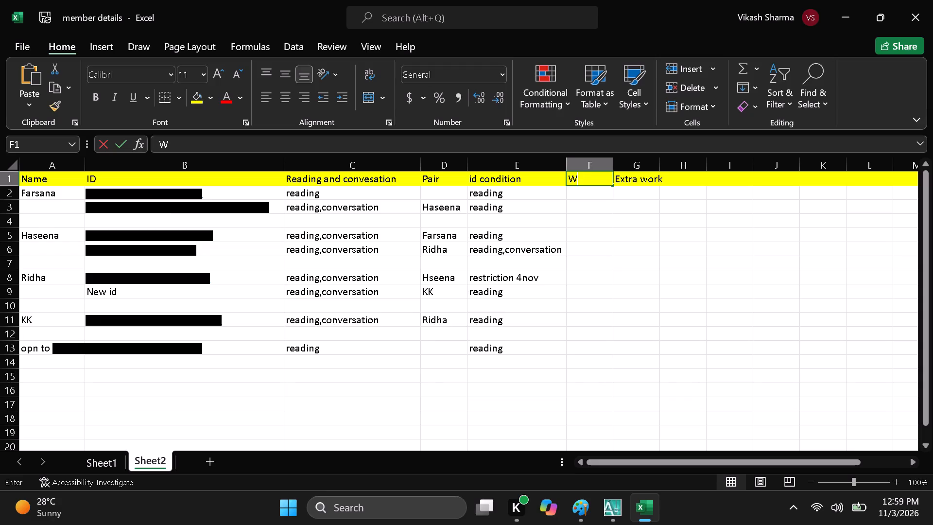
{"action": "type", "text": "ise"}
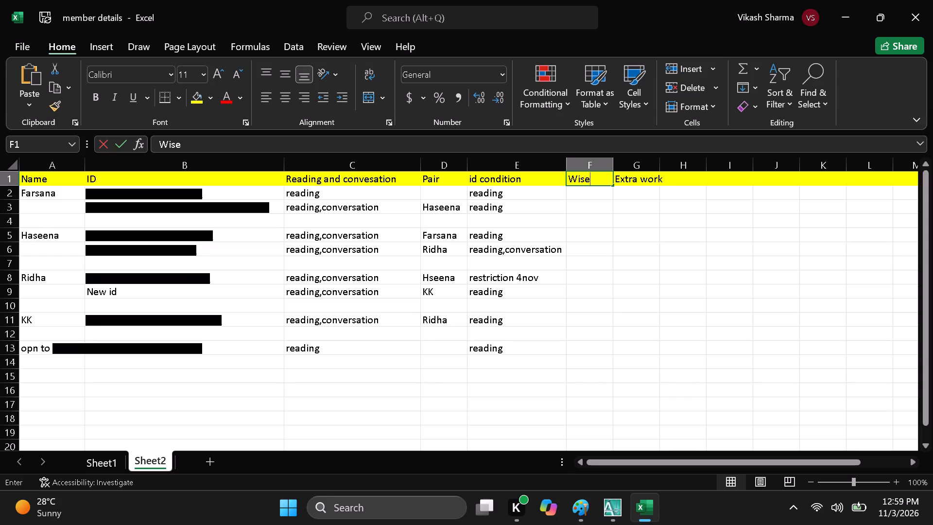
Enter "yes" in the Wise column for Farsana's first ID in cell F2.
{"action": "left_click", "coordinate": [583, 195]}
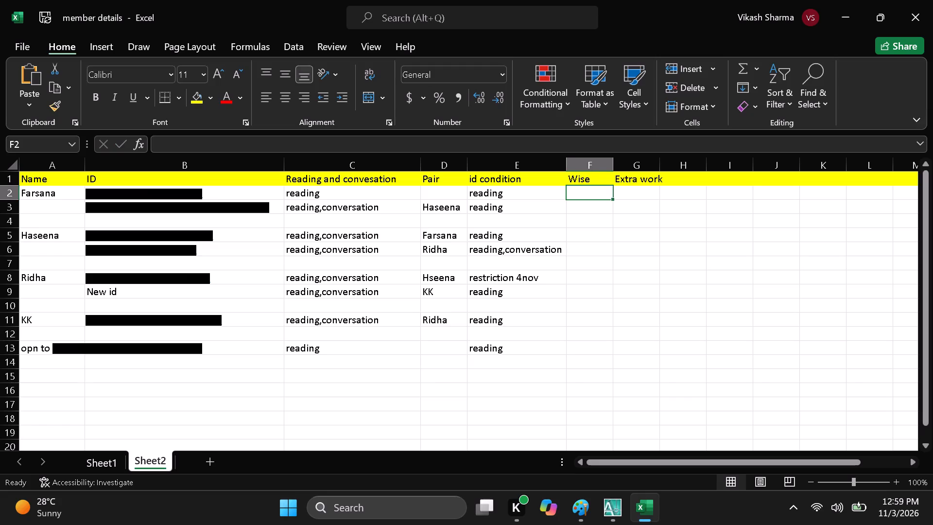
{"action": "key", "text": "y"}
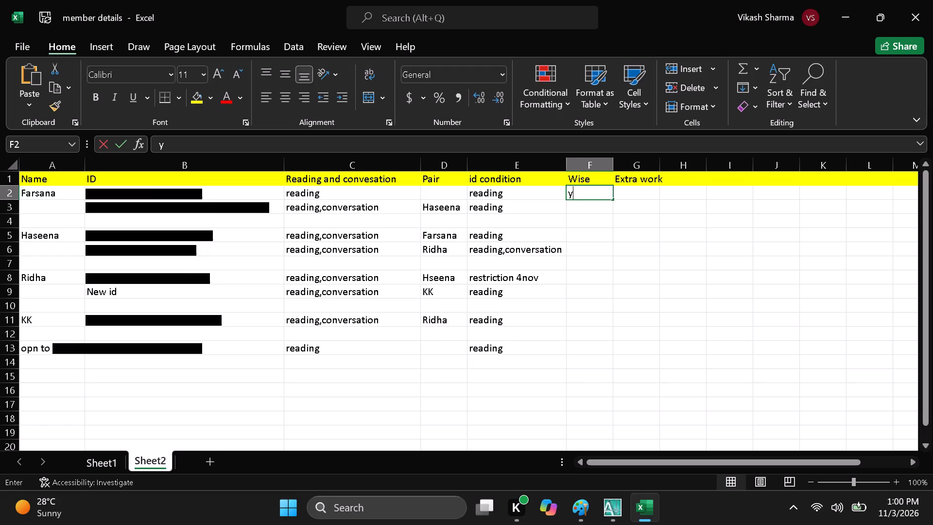
{"action": "key", "text": "BackSpace"}
{"action": "type", "text": "yes"}
{"action": "left_click_drag", "start_coordinate": [582, 192], "coordinate": [575, 194]}
{"action": "left_click_drag", "start_coordinate": [575, 194], "coordinate": [575, 210]}
{"action": "left_click", "coordinate": [575, 213]}
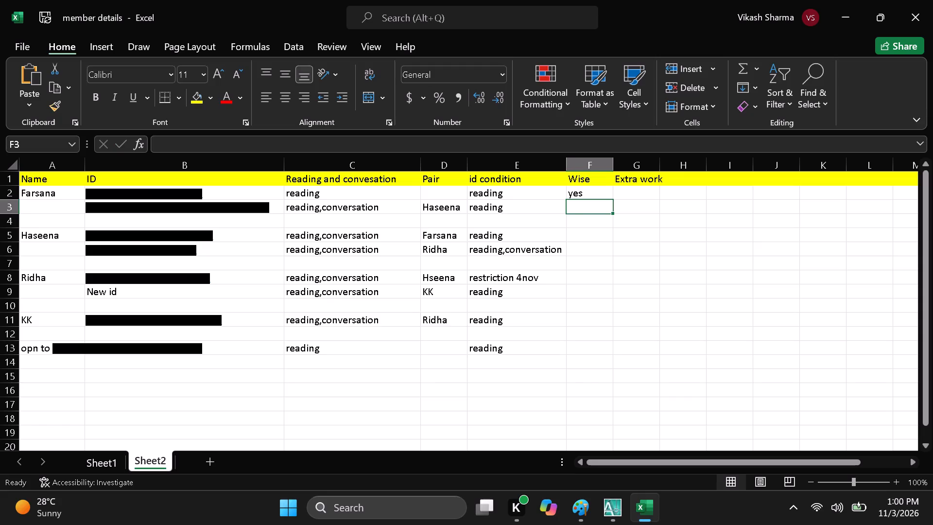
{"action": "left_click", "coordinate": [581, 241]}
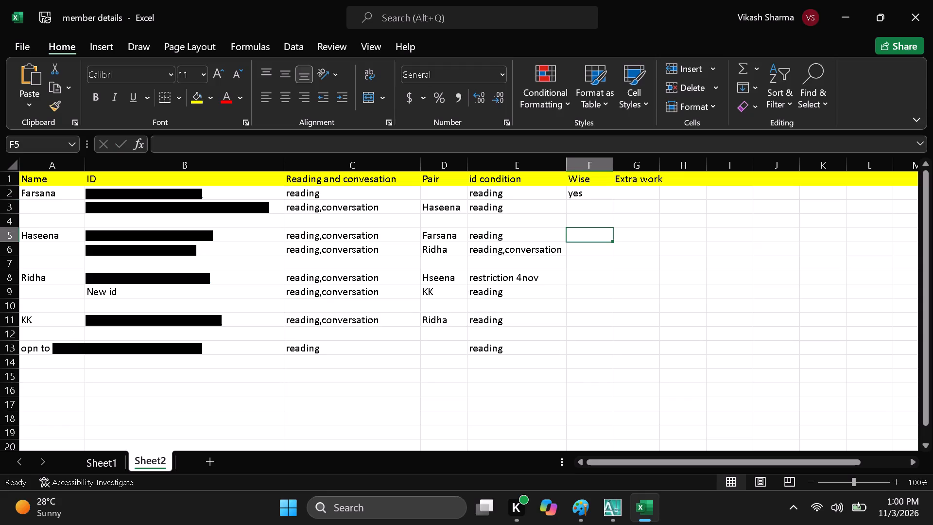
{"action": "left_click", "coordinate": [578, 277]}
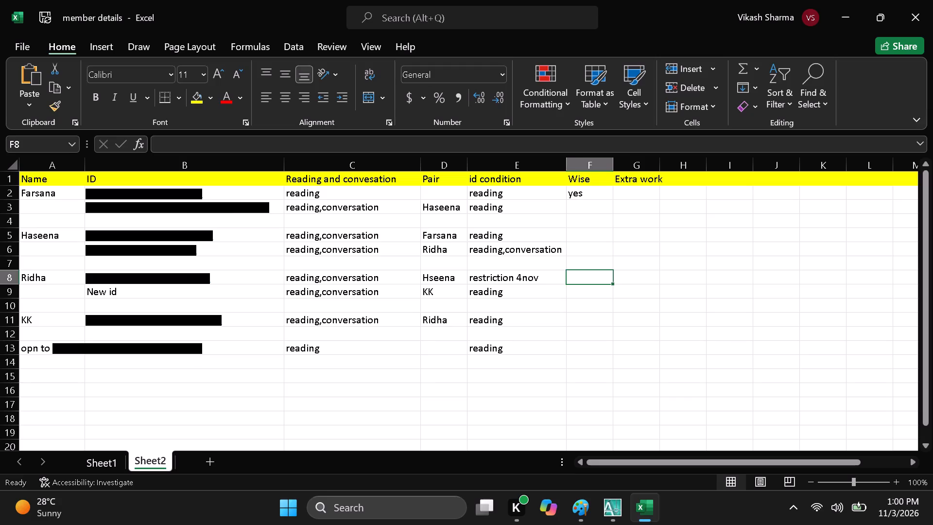
Add a new member named "Azmin" in cell A15.
{"action": "left_click", "coordinate": [57, 377]}
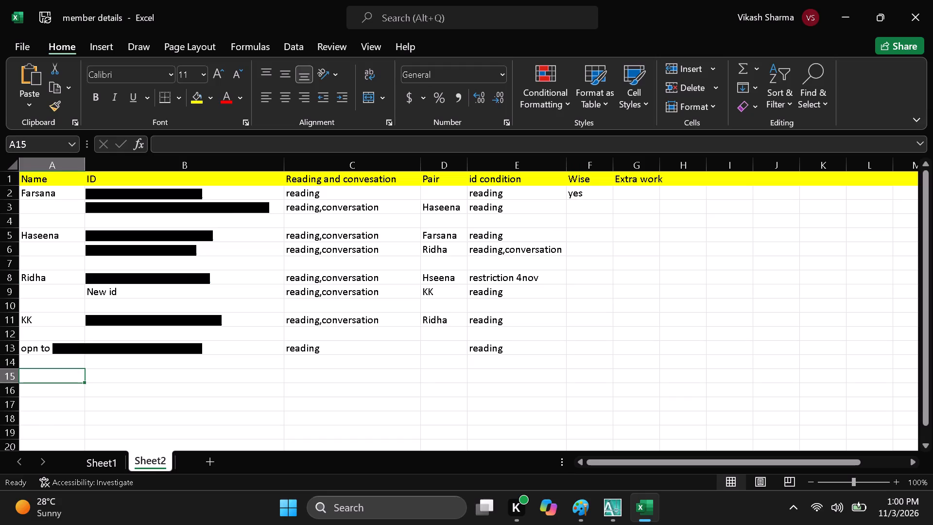
{"action": "key", "text": "a"}
{"action": "type", "text": "zmin"}
Copy Azmin's working email from cell A6 of Sheet1 into the ID cell B15 on Sheet2.
{"action": "left_click", "coordinate": [92, 371]}
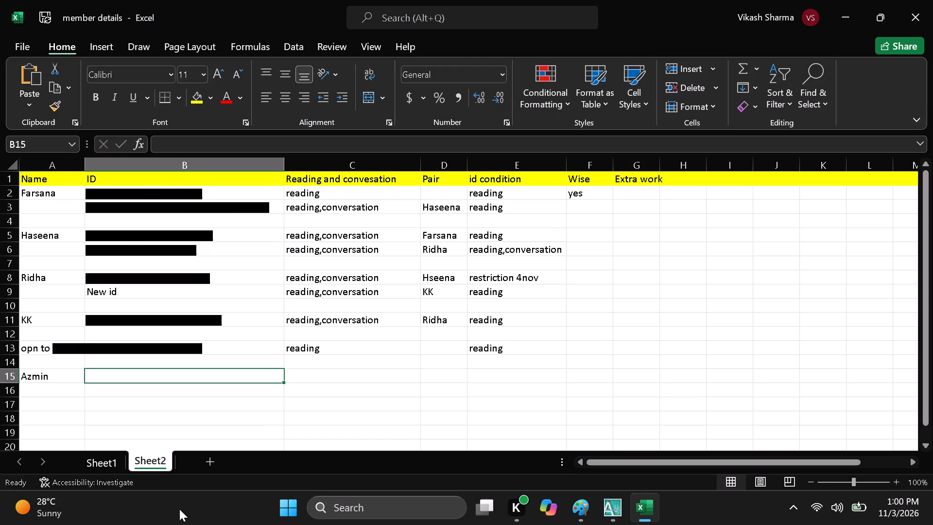
{"action": "left_click", "coordinate": [115, 460]}
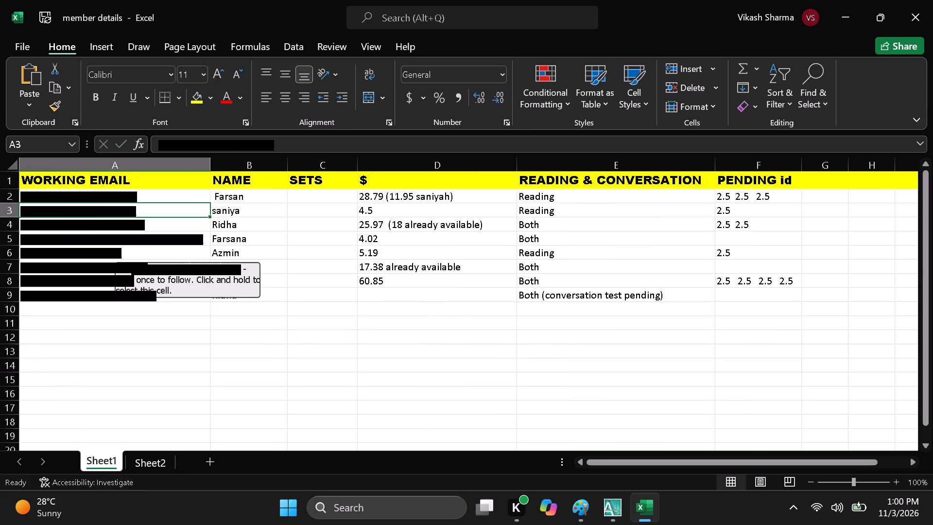
{"action": "right_click", "coordinate": [148, 252]}
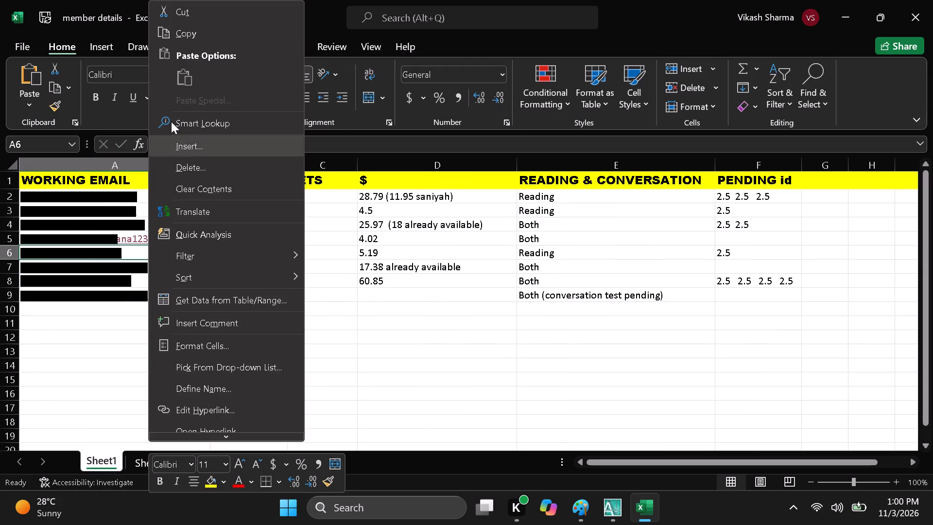
{"action": "left_click", "coordinate": [204, 27]}
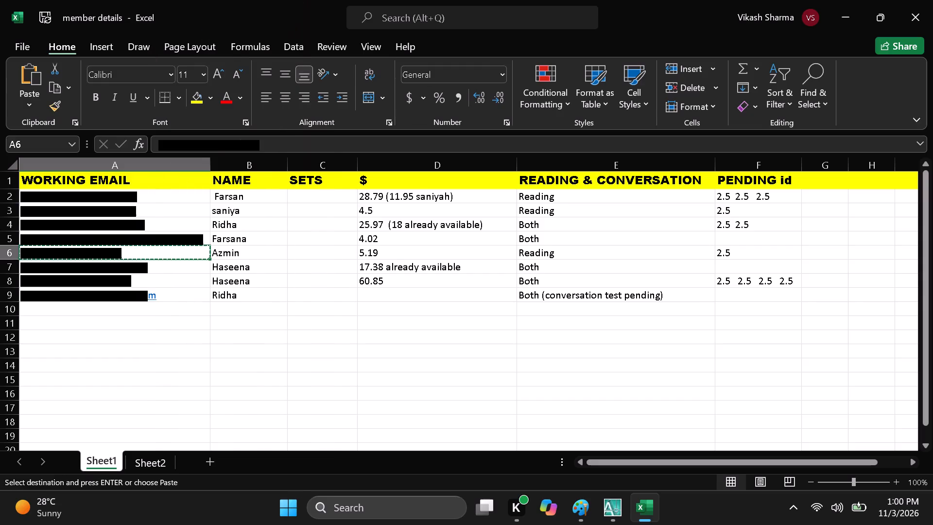
{"action": "left_click", "coordinate": [168, 457]}
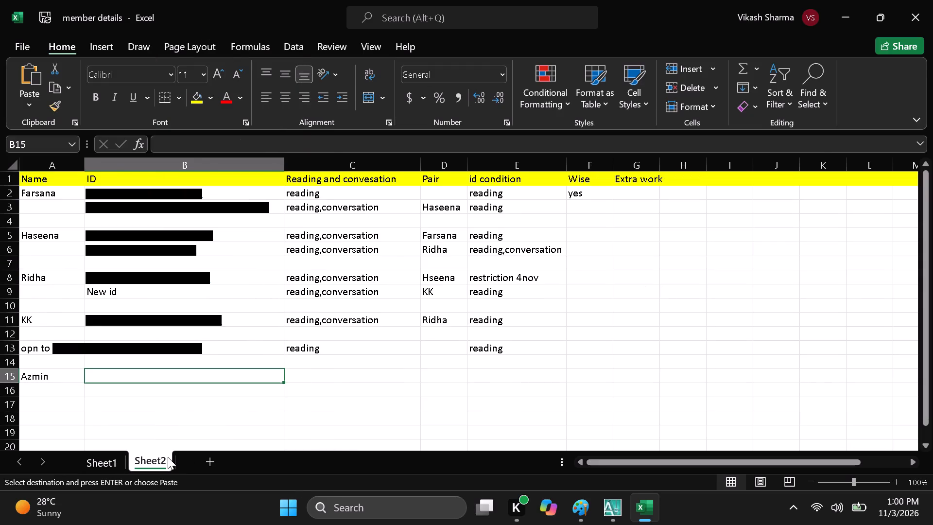
{"action": "left_click", "coordinate": [182, 377]}
{"action": "right_click", "coordinate": [182, 377]}
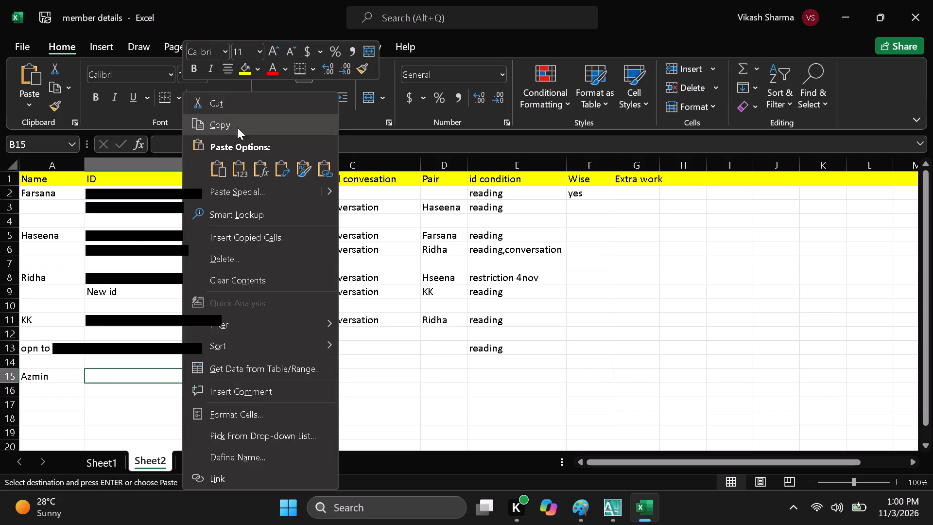
{"action": "left_click", "coordinate": [221, 165]}
{"action": "key", "text": "Return"}
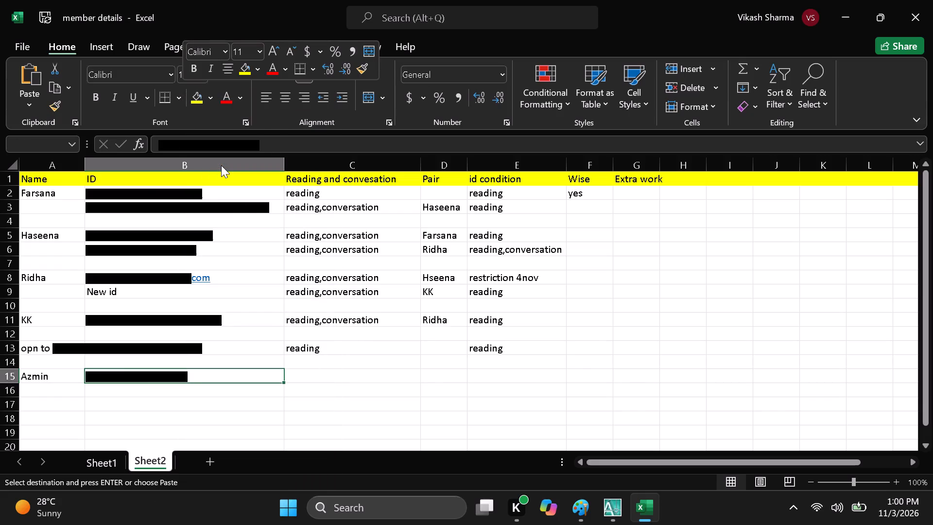
{"action": "key", "text": "Return"}
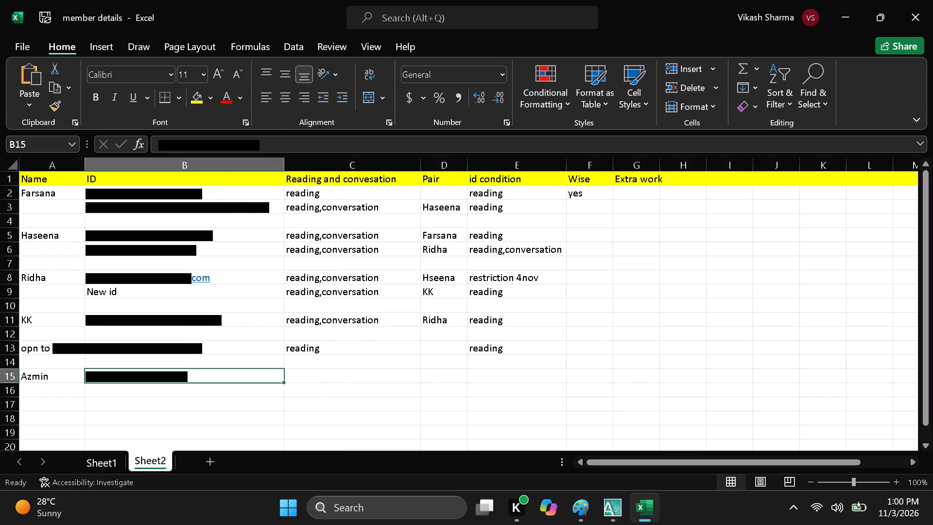
Fill Azmin's row 15 with "reading" as the work type, "Sag" as the pair and "reading" as the id condition.
{"action": "left_click", "coordinate": [305, 378]}
{"action": "type", "text": "reading"}
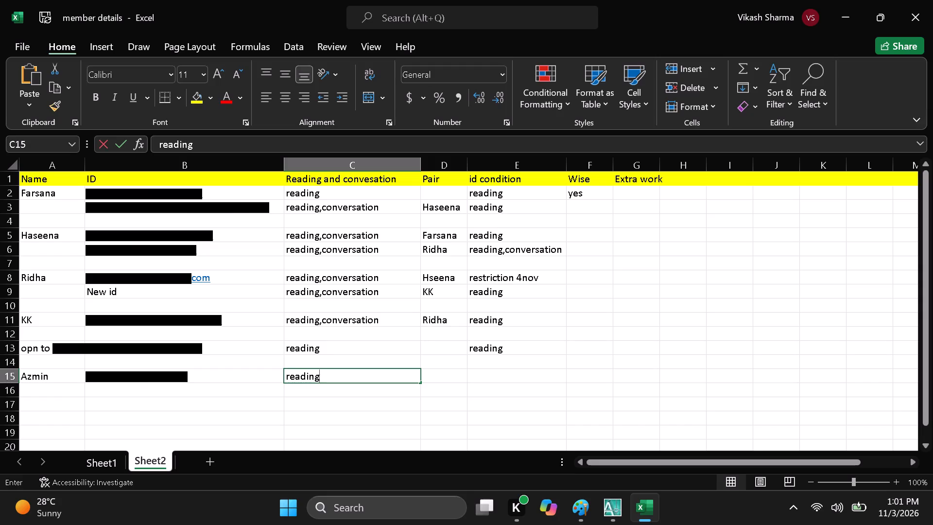
{"action": "left_click", "coordinate": [448, 377]}
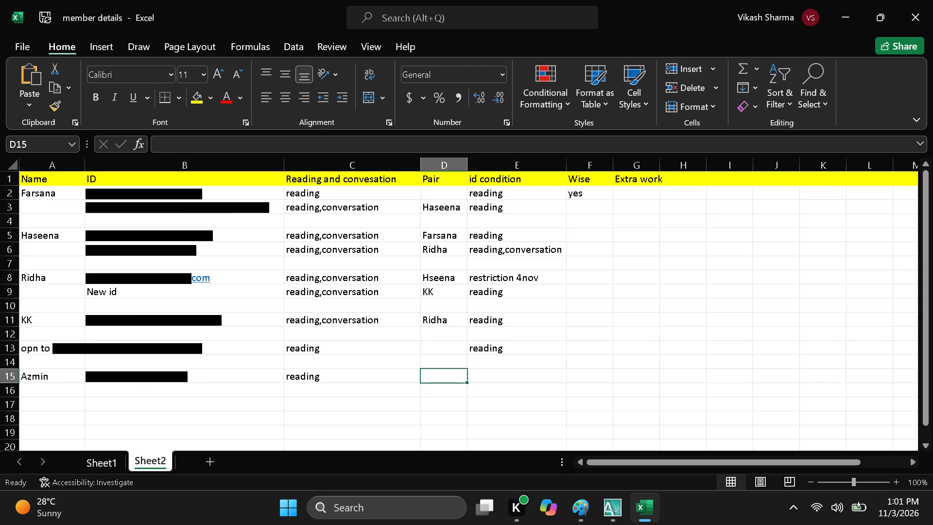
{"action": "key", "text": "s"}
{"action": "type", "text": "ag"}
{"action": "left_click", "coordinate": [481, 379]}
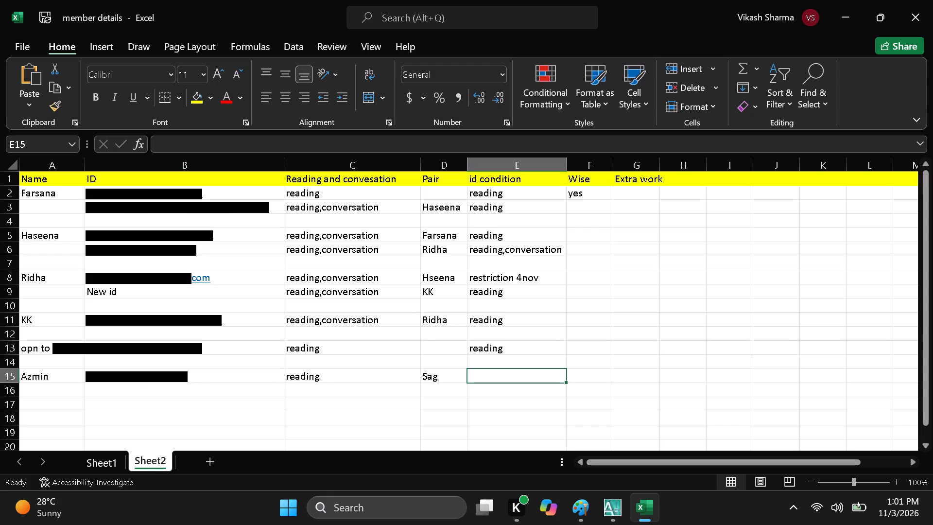
{"action": "key", "text": "r"}
{"action": "type", "text": "eading"}
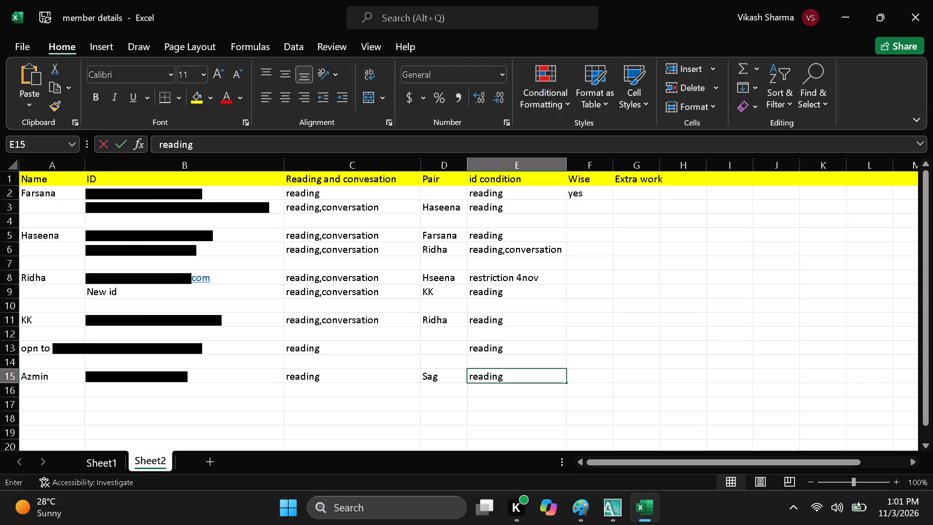
Enter "yes" in the Wise column for Azmin in F15, the row 13 ID in F13, and Haseena's second ID in F6.
{"action": "left_click", "coordinate": [587, 379]}
{"action": "type", "text": "yes"}
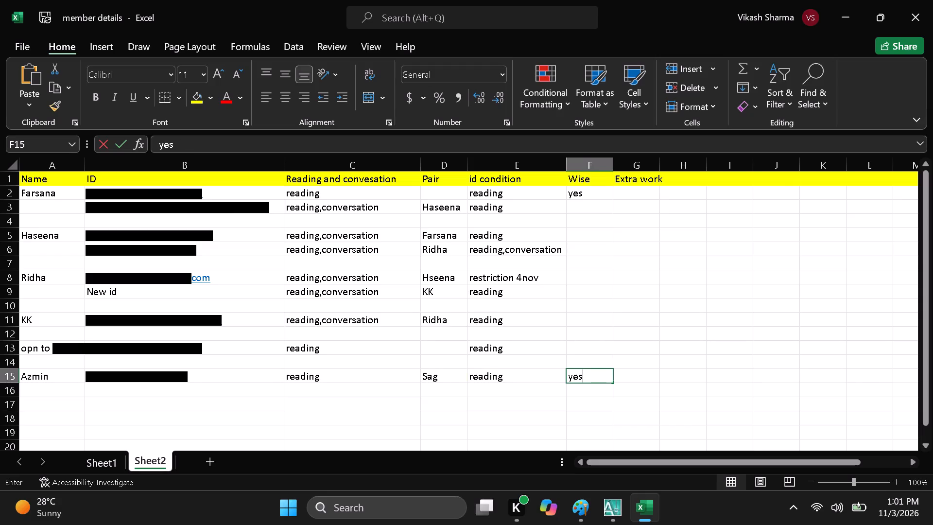
{"action": "left_click", "coordinate": [584, 348]}
{"action": "type", "text": "yes"}
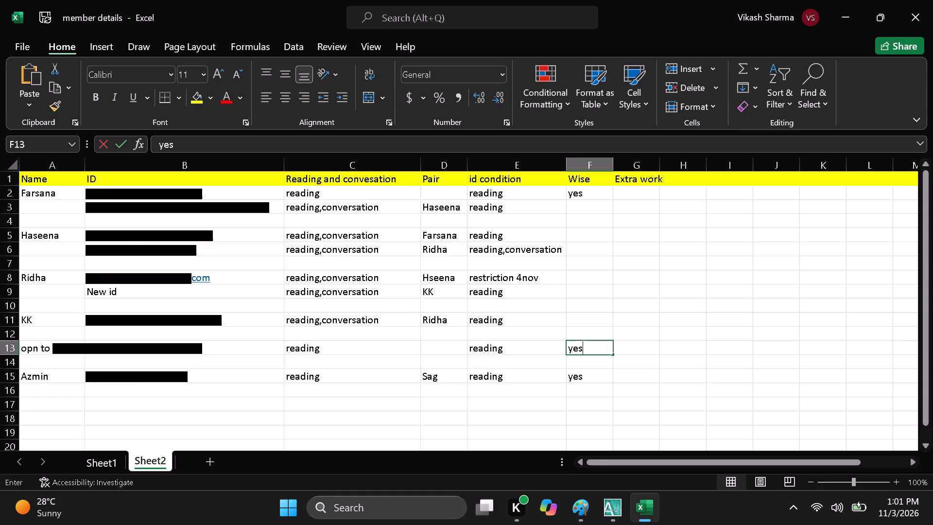
{"action": "left_click", "coordinate": [597, 249]}
{"action": "type", "text": "yes"}
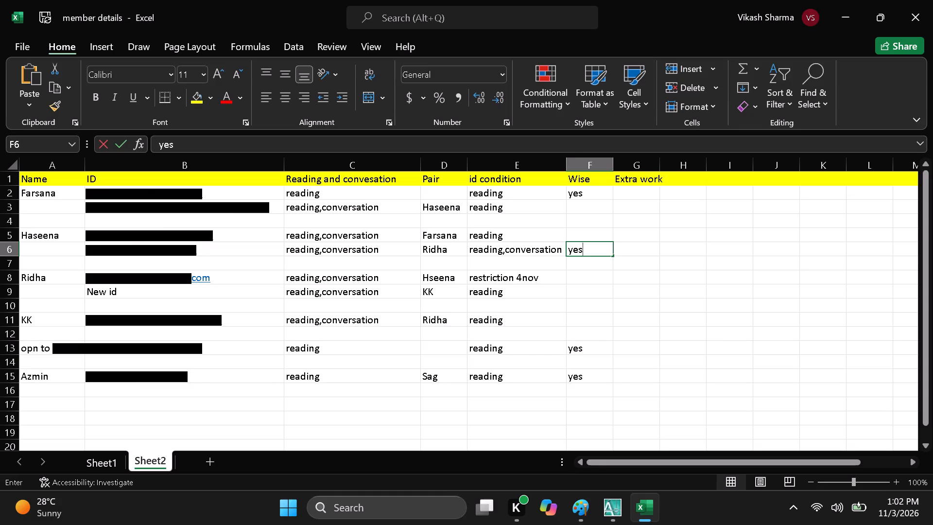
Clear the "Extra work" header from cell G1 on Sheet2.
{"action": "left_click", "coordinate": [579, 277]}
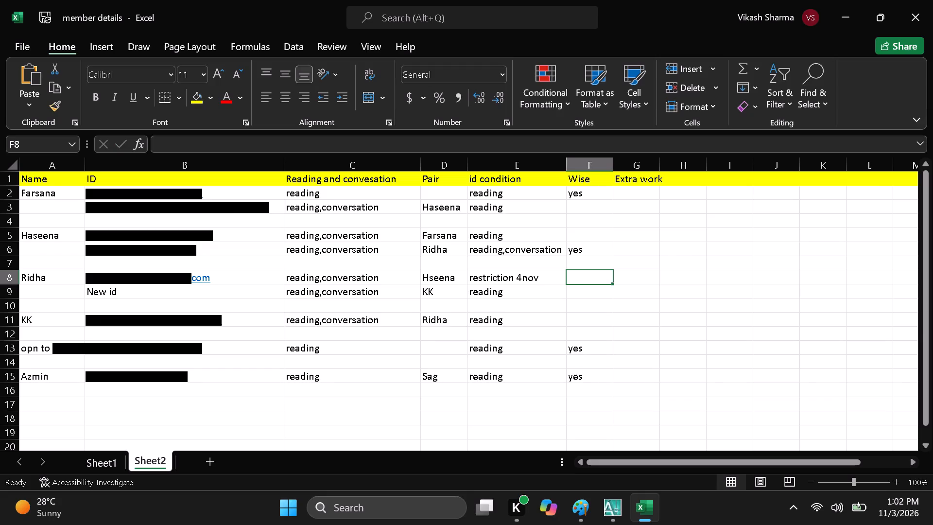
{"action": "left_click", "coordinate": [639, 179]}
{"action": "key", "text": "BackSpace"}
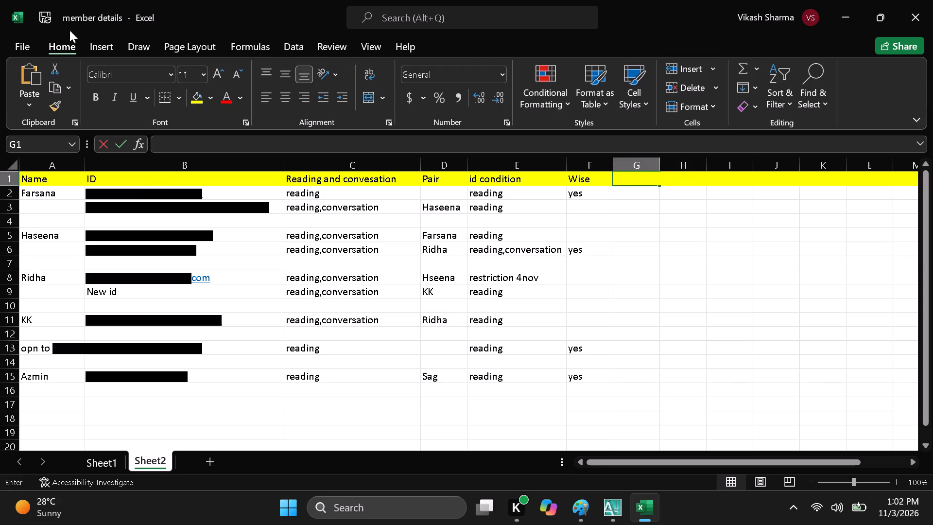
Save the member details workbook with the completed Sheet2 entries.
{"action": "left_click", "coordinate": [43, 14]}
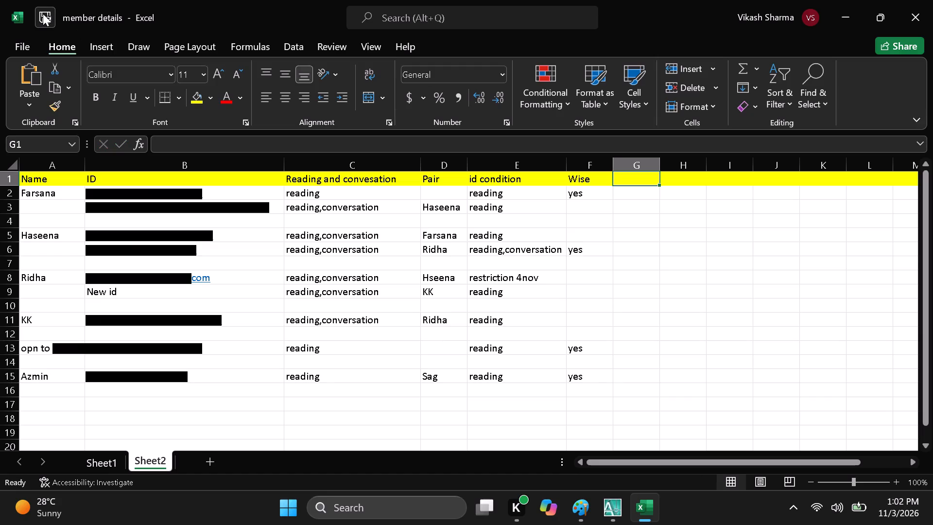
{"action": "left_click", "coordinate": [43, 14]}
{"action": "key", "text": "ctrl+s"}
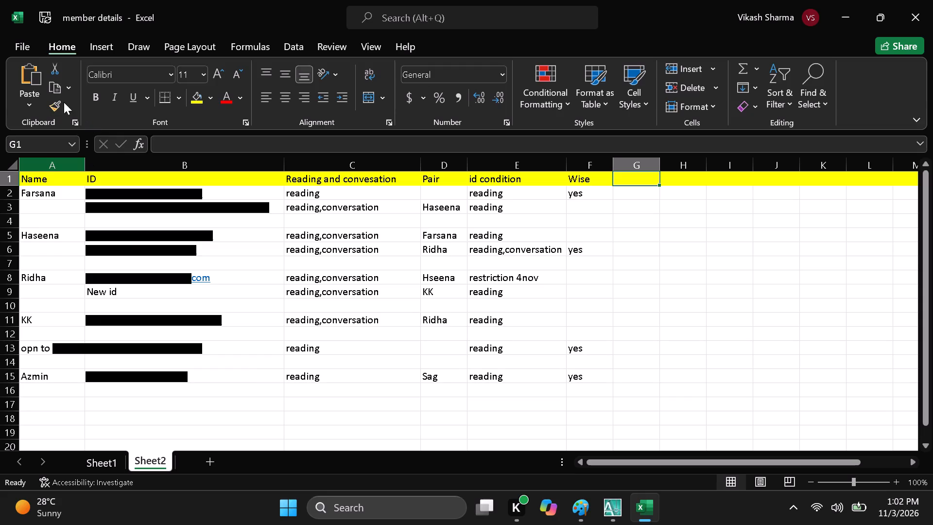
Check the member details workbook among the recent files and reopen it from there.
{"action": "left_click", "coordinate": [29, 35]}
{"action": "left_click", "coordinate": [27, 39]}
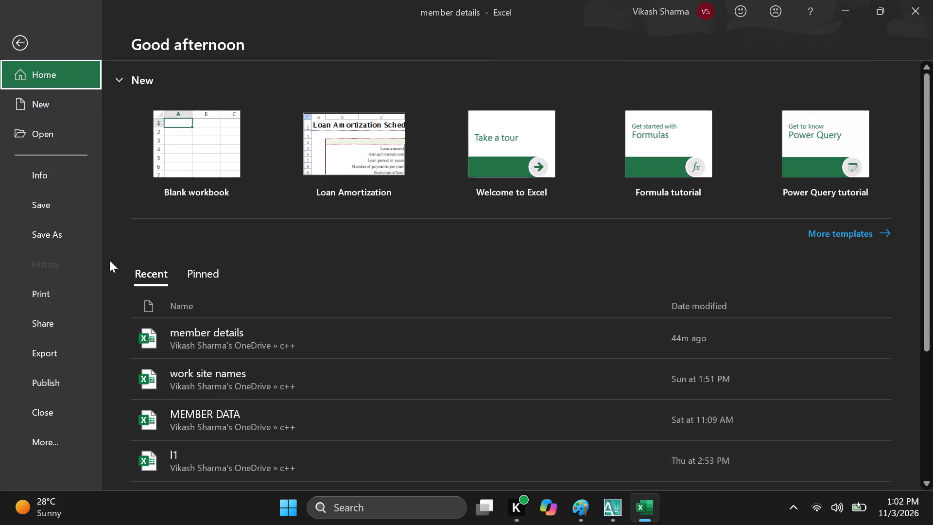
{"action": "left_click", "coordinate": [189, 325]}
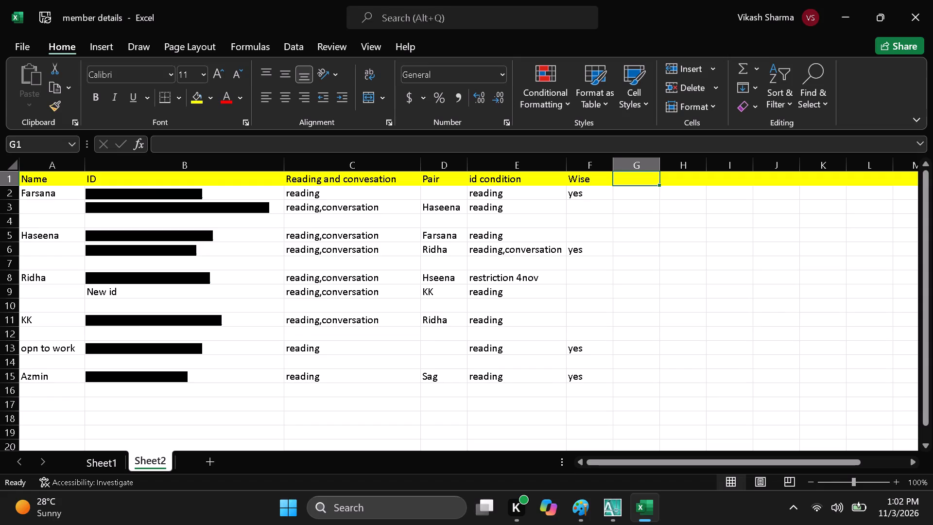
{"action": "left_click", "coordinate": [29, 39]}
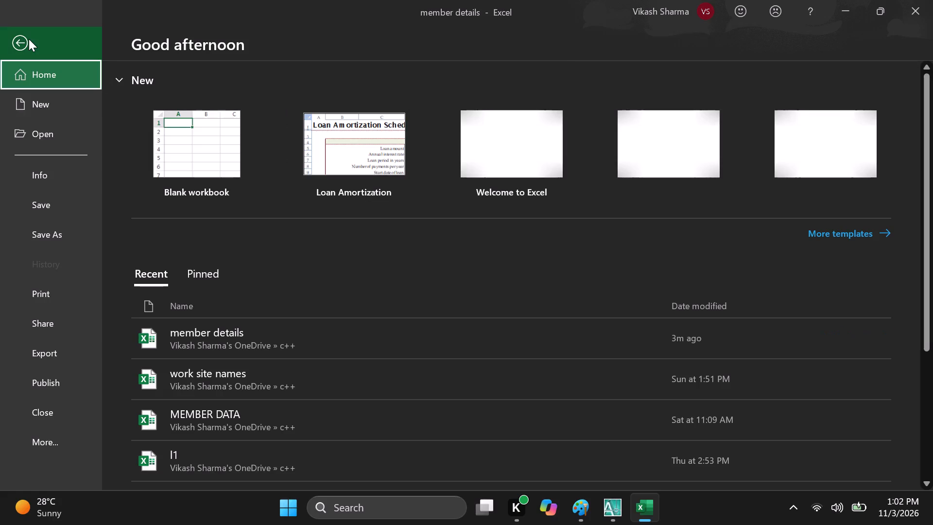
{"action": "left_click", "coordinate": [185, 330]}
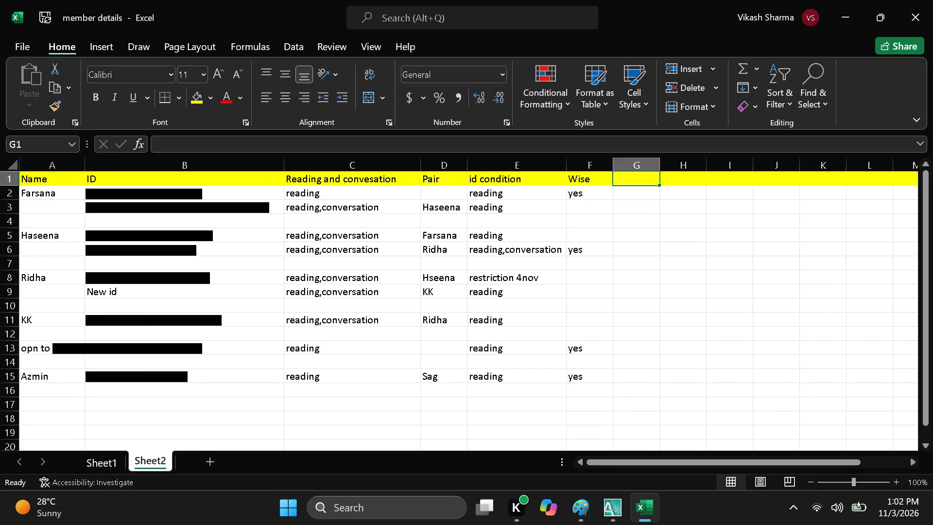
Save the member details workbook again under its existing name.
{"action": "key", "text": "ctrl+s"}
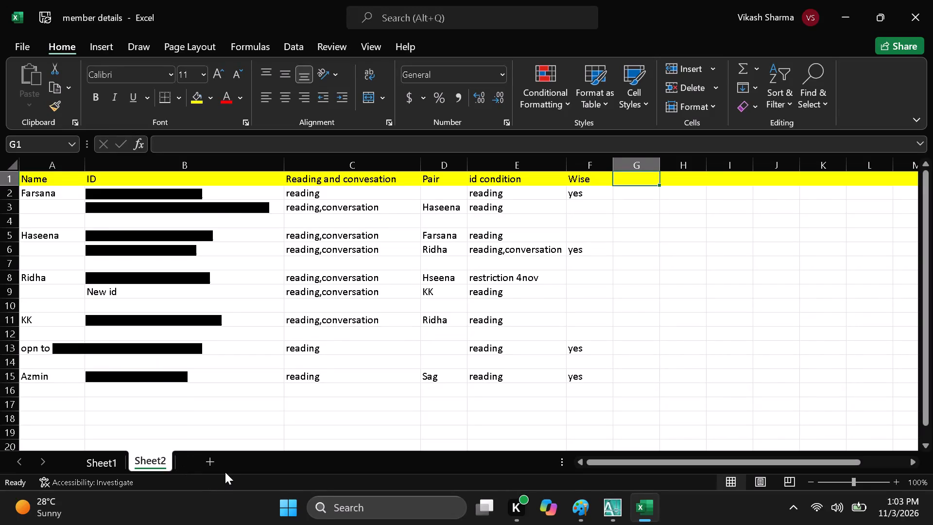
{"action": "left_click_drag", "start_coordinate": [225, 472], "coordinate": [258, 431]}
{"action": "left_click_drag", "start_coordinate": [258, 431], "coordinate": [264, 460]}
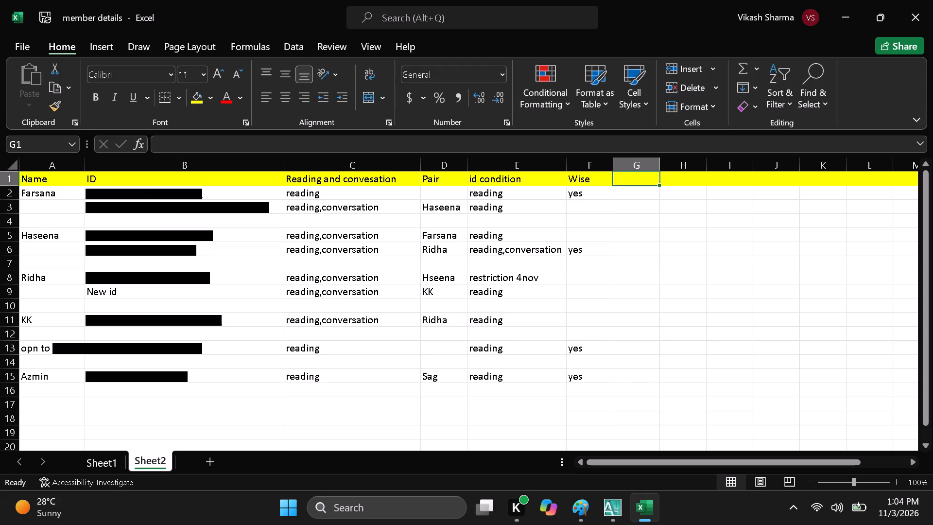
{"action": "key", "text": "ctrl+s"}
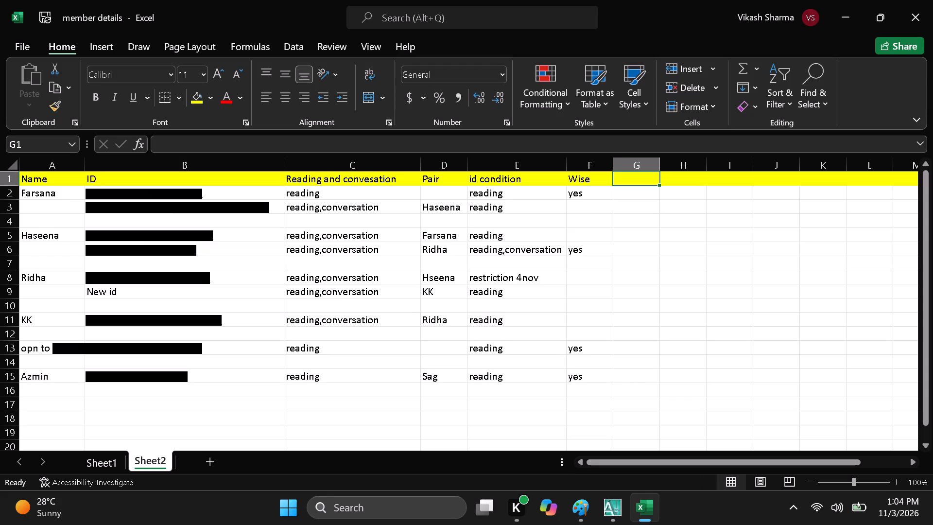
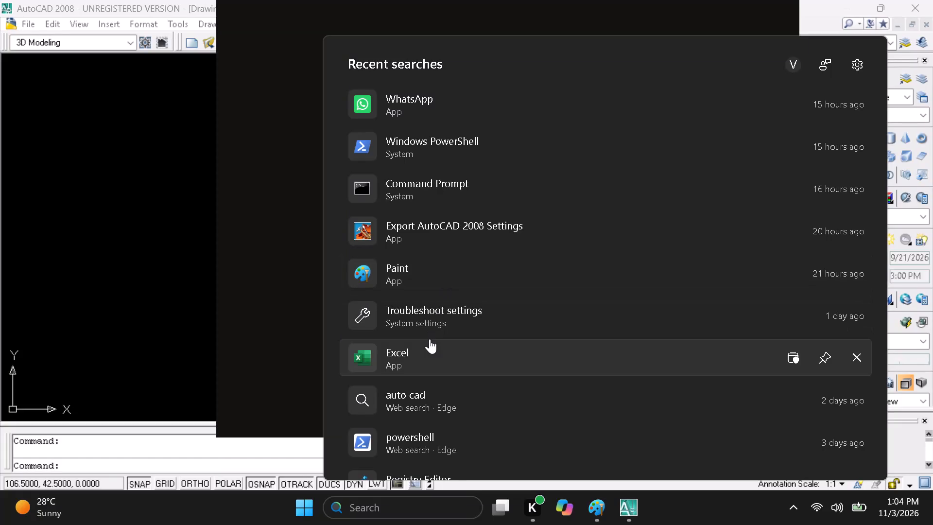
Launch Excel from the recent searches and open the recent "member details" workbook.
{"action": "double_click", "coordinate": [430, 339]}
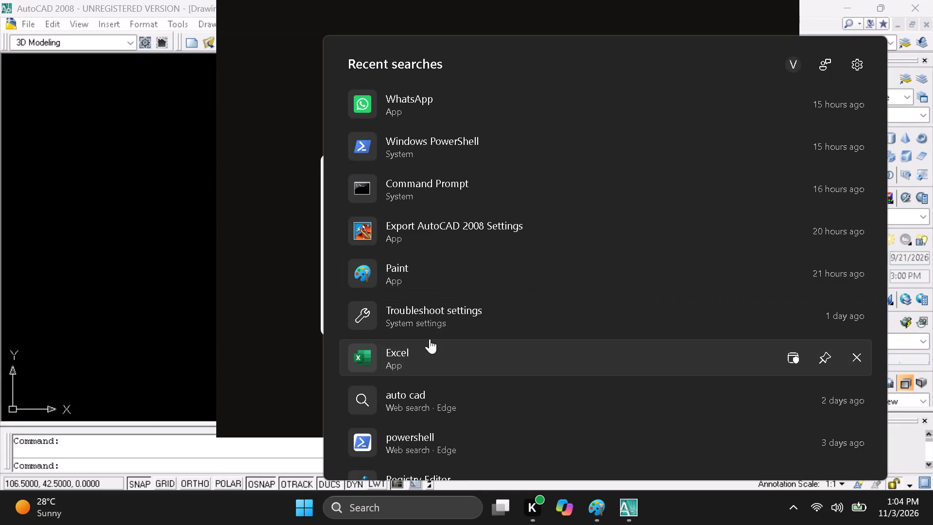
{"action": "double_click", "coordinate": [430, 339]}
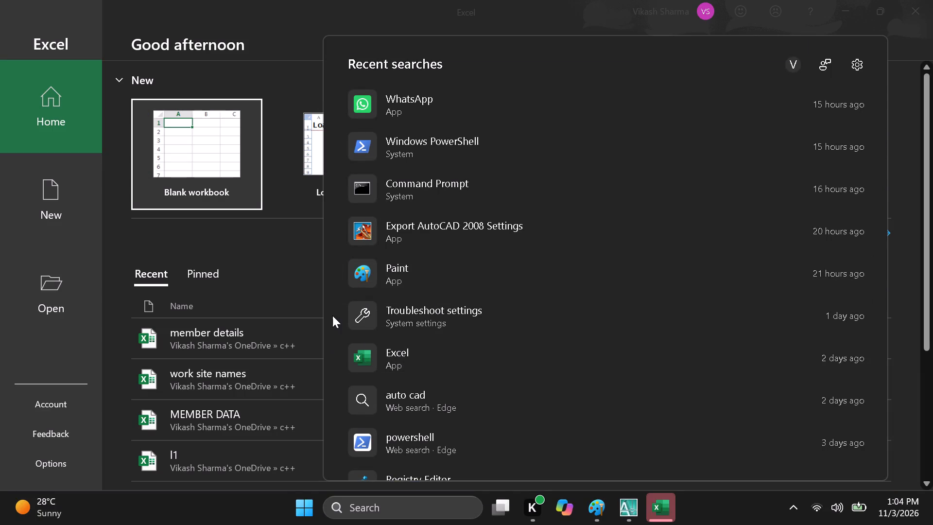
{"action": "left_click", "coordinate": [264, 337]}
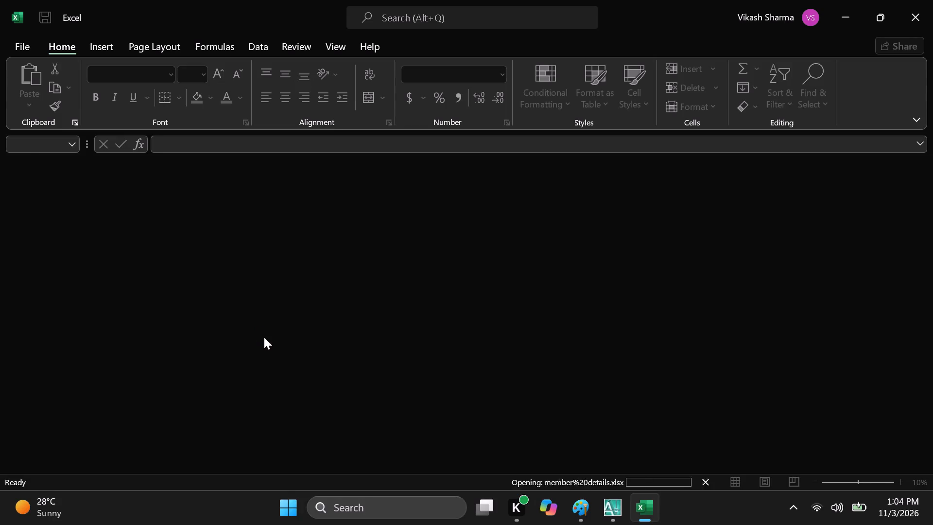